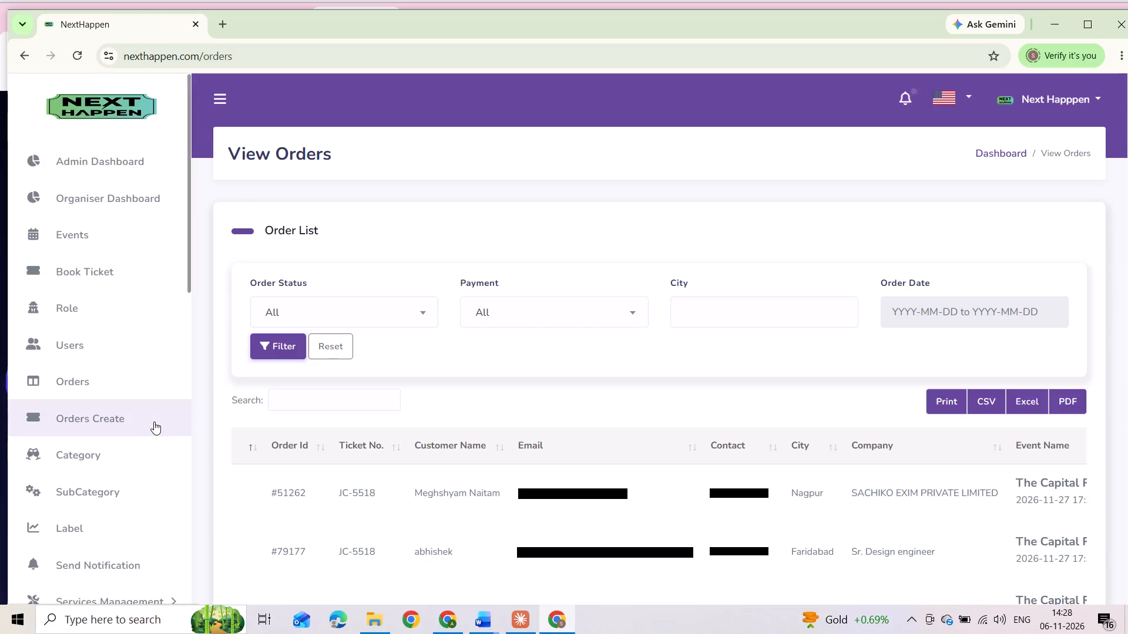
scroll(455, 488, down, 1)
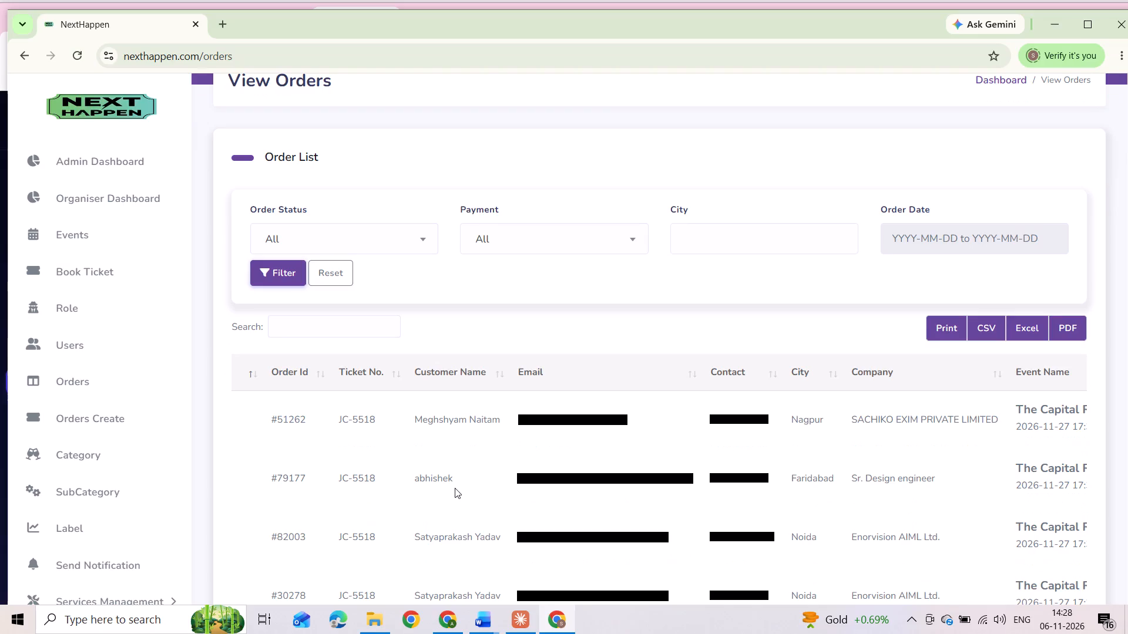
Switch to the Complete CMS browser window and copy the open lead's email address from the Contact Information section.
click(446, 628)
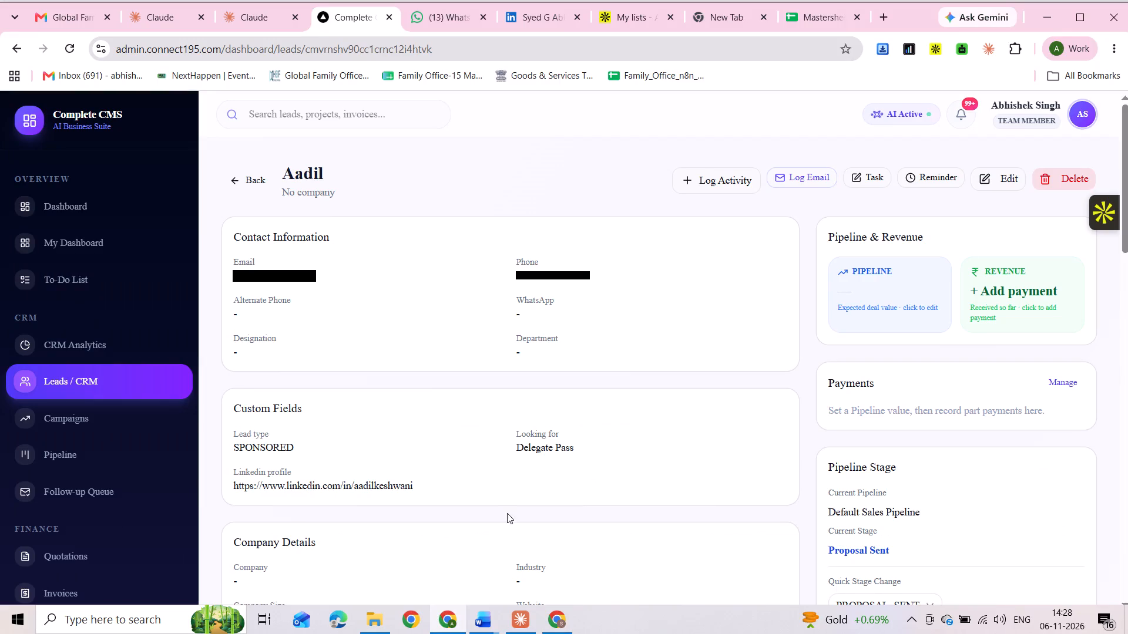
scroll(344, 498, down, 4)
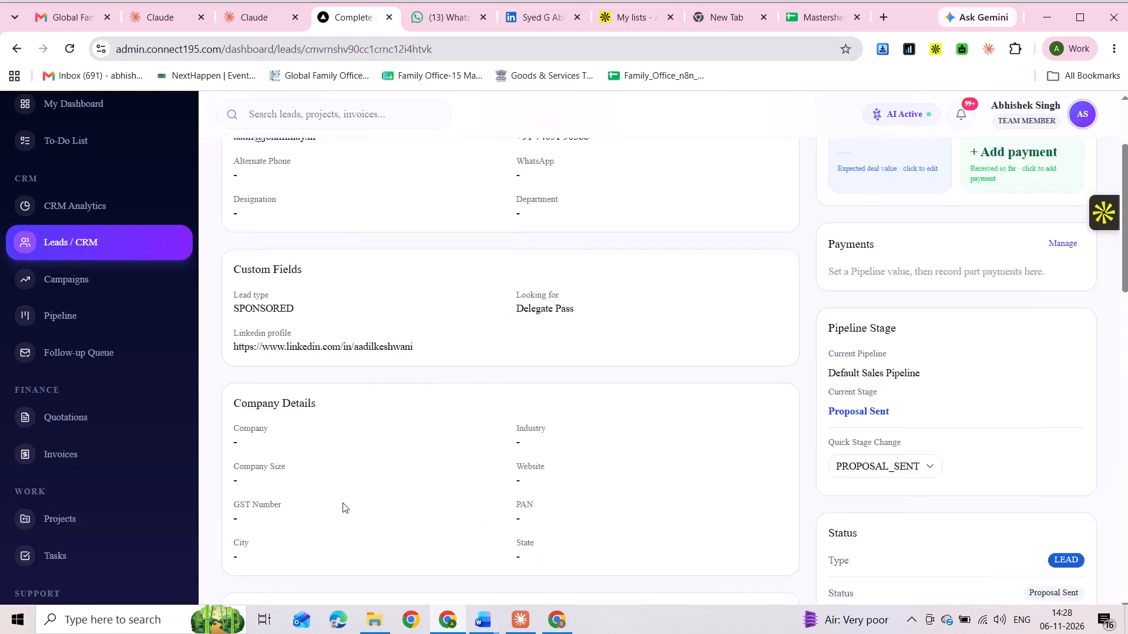
scroll(343, 503, down, 4)
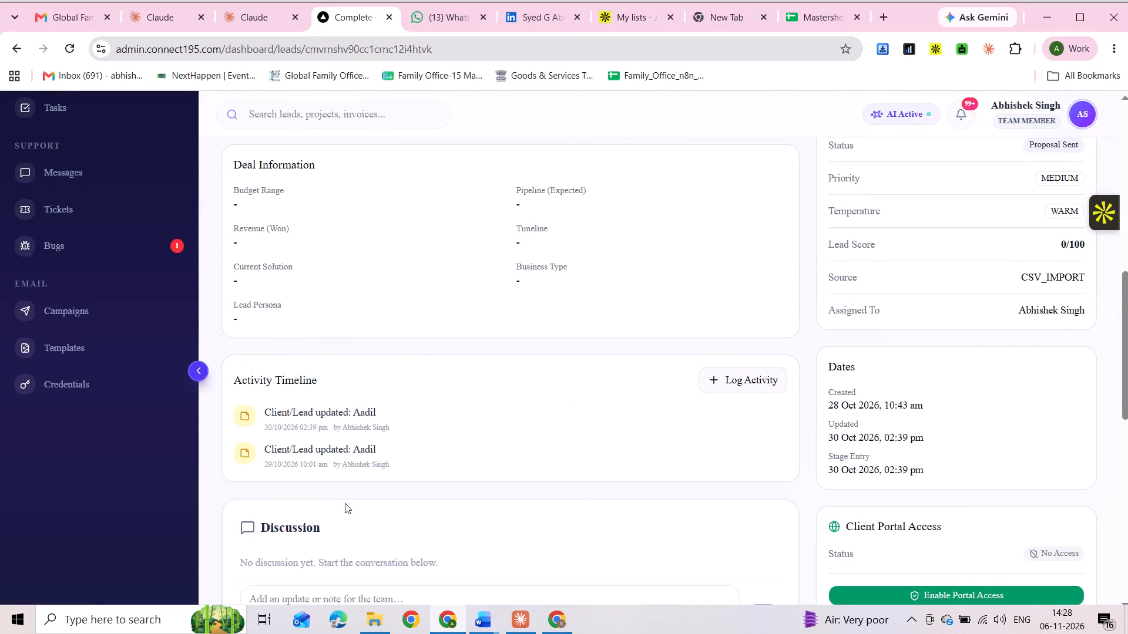
scroll(345, 503, down, 1)
scroll(345, 503, up, 9)
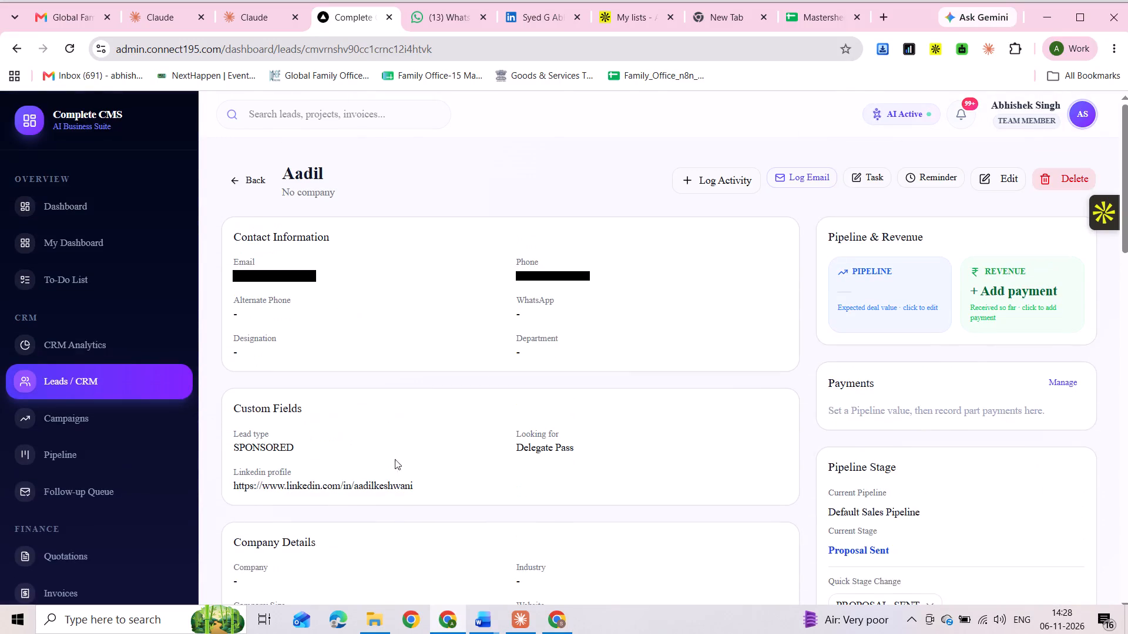
click(331, 274)
drag(308, 274, 243, 288)
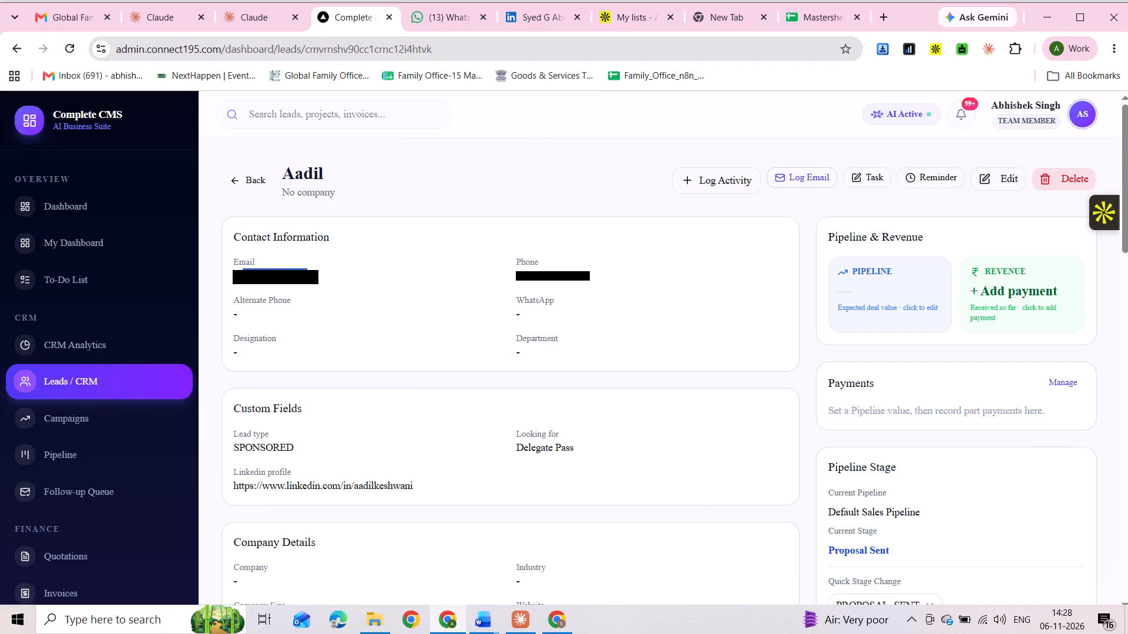
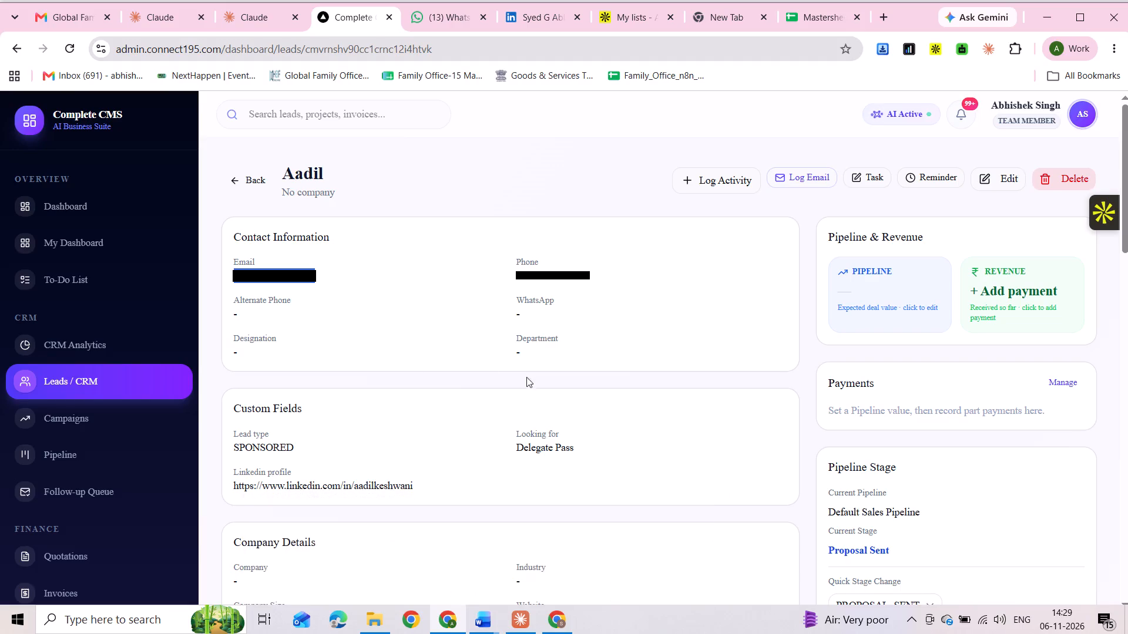
Change the pipeline stage of Aadil's lead to Contact Attempted.
scroll(526, 379, down, 1)
scroll(439, 381, up, 4)
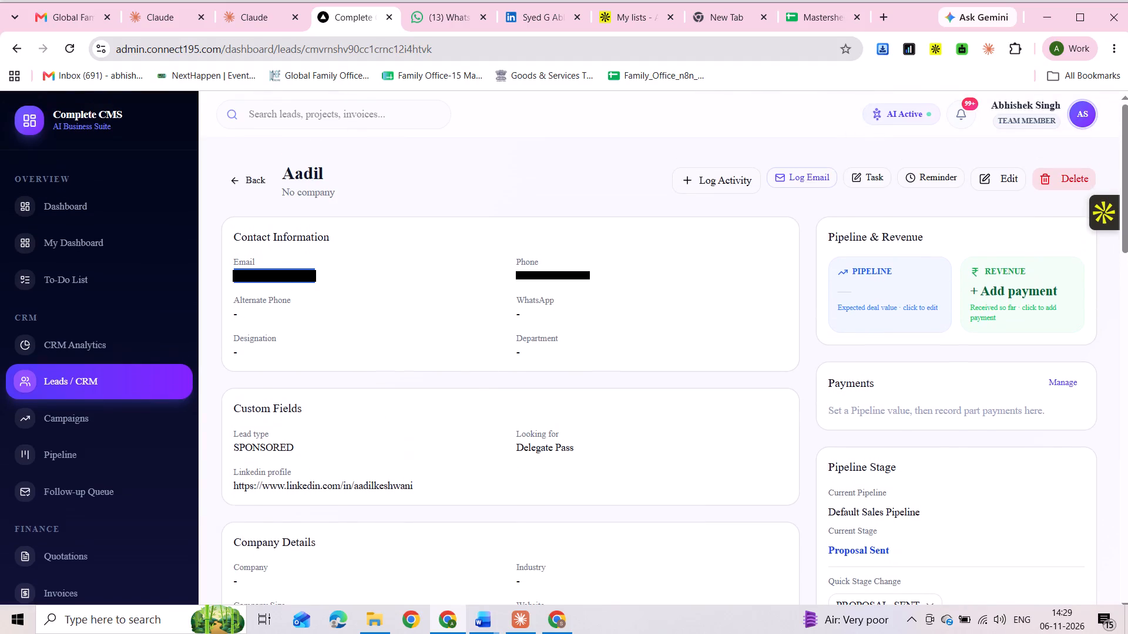
scroll(637, 385, down, 3)
click(900, 383)
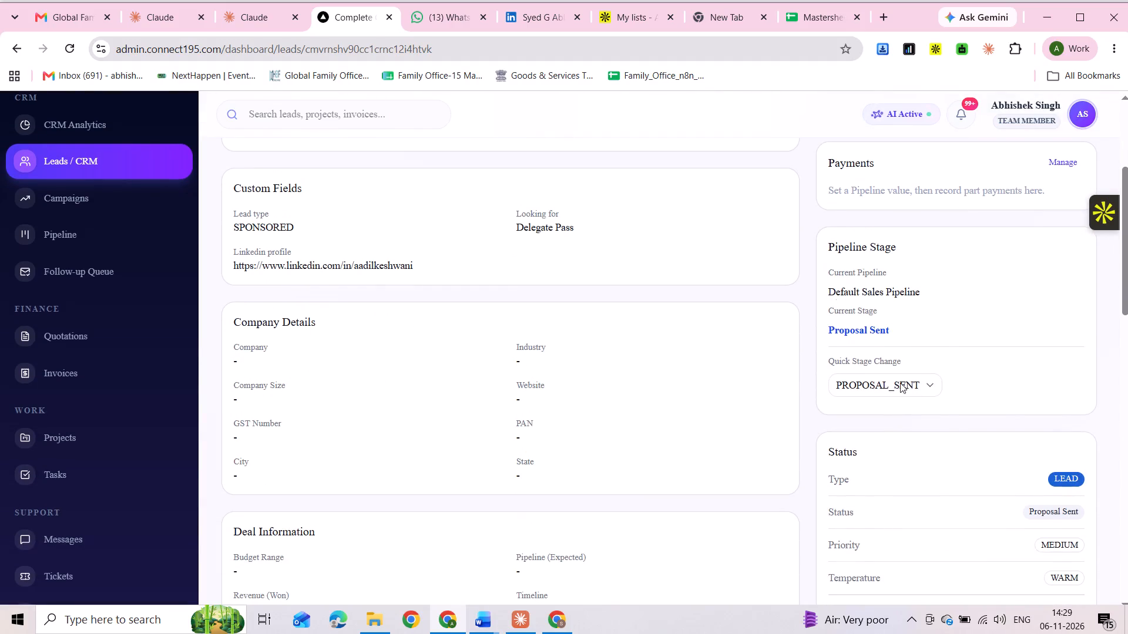
click(854, 345)
Post the note "Call not picked 06th november" in the discussion on Aadil's lead.
scroll(472, 414, down, 5)
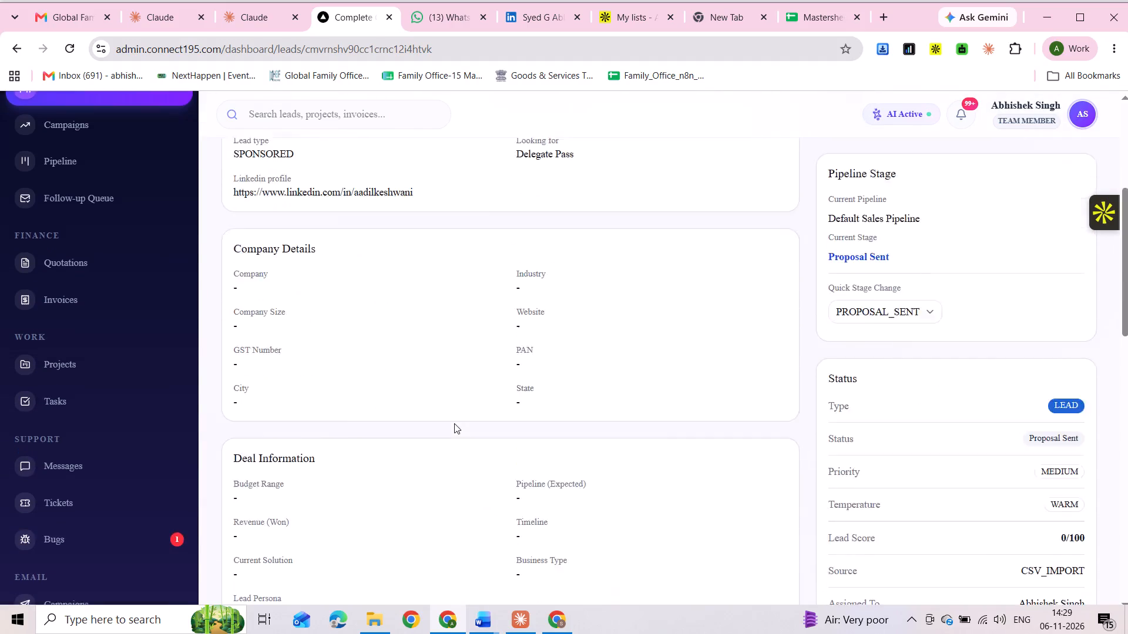
scroll(304, 538, down, 3)
click(329, 424)
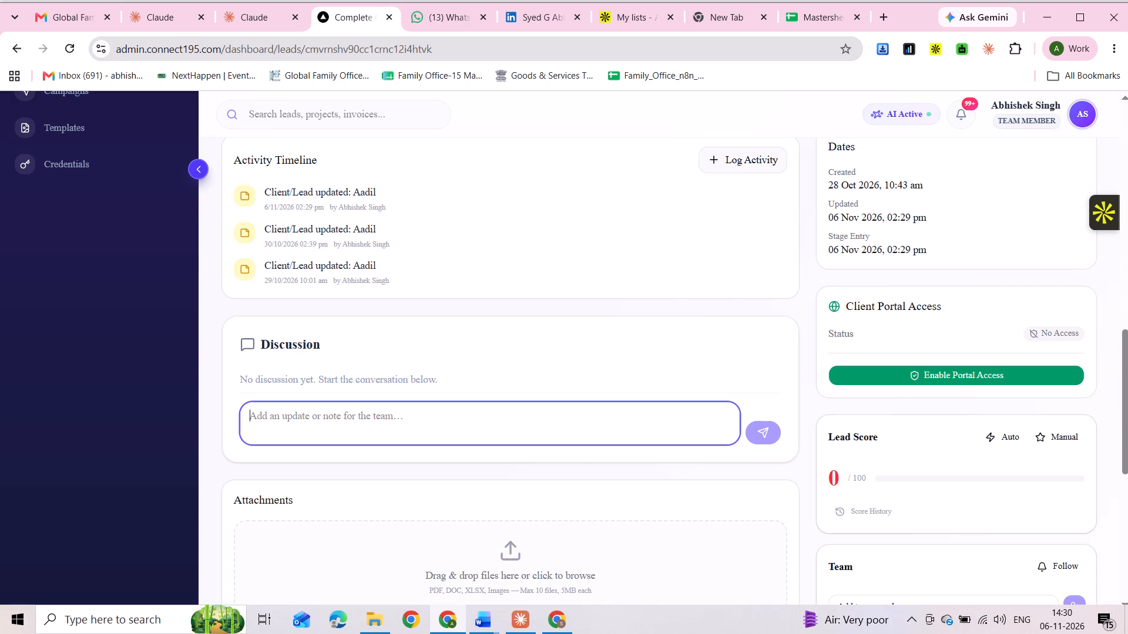
text(Call not picked)
key(space)
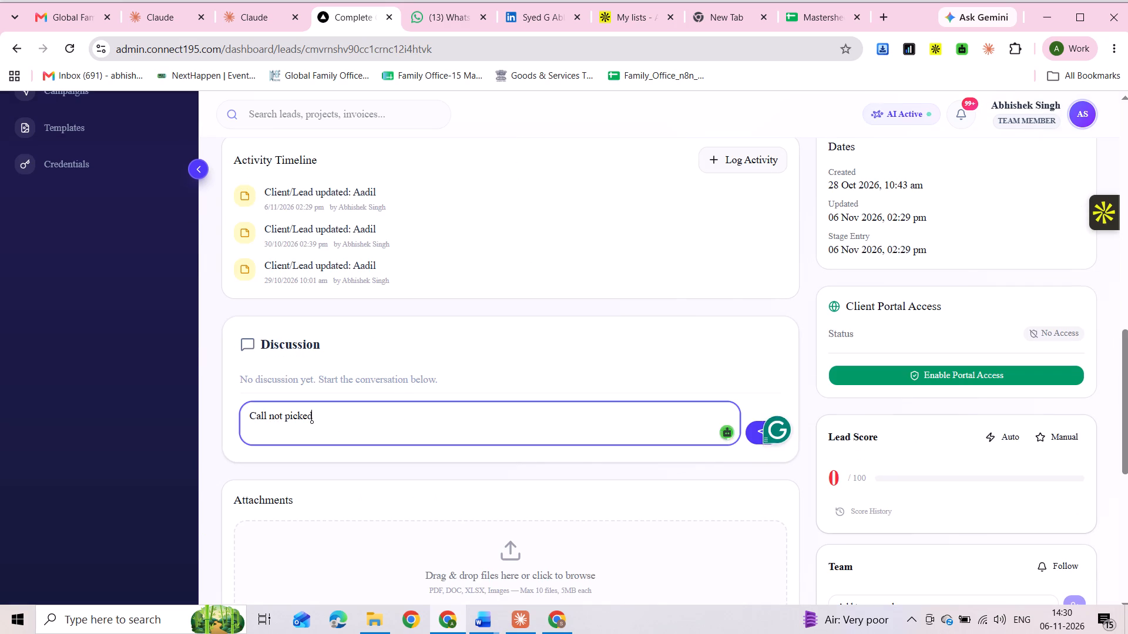
text(06th novemv)
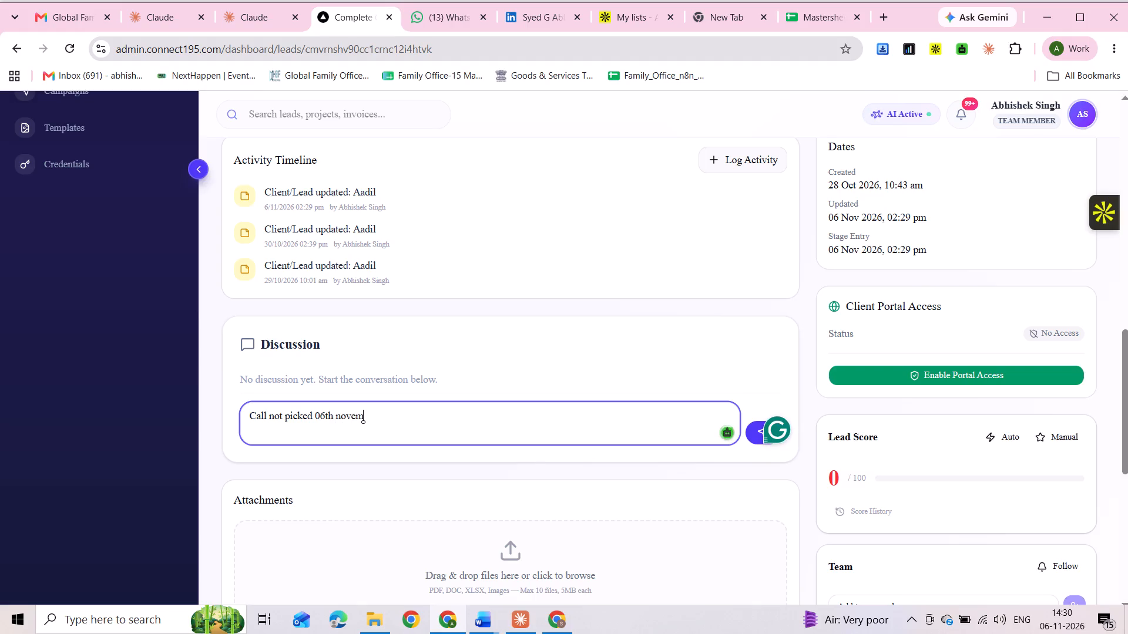
key(BackSpace)
text(ber)
key(space)
key(Return)
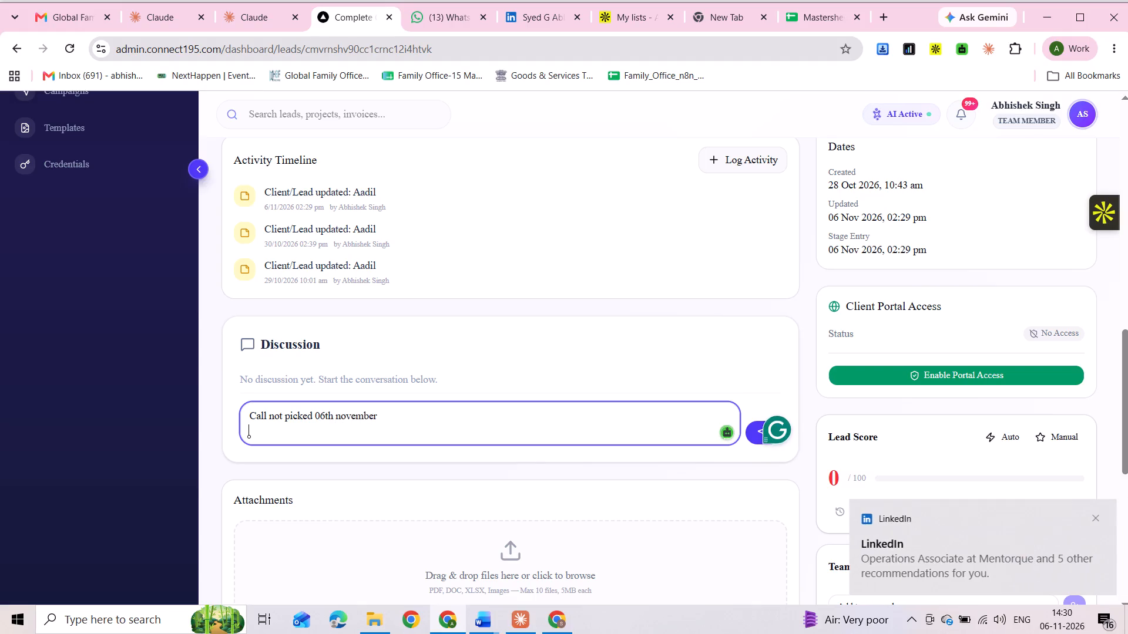
click(752, 430)
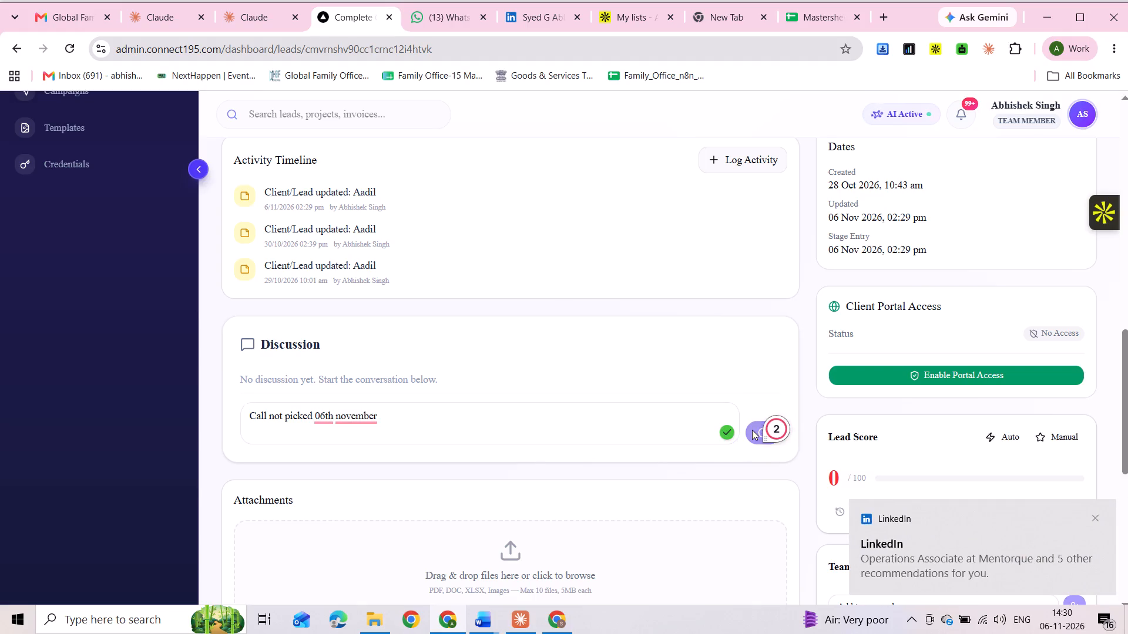
Leave Aadil's lead and open the Linkedin-family-office-leads-v2 campaign.
scroll(749, 389, up, 16)
scroll(570, 305, up, 1)
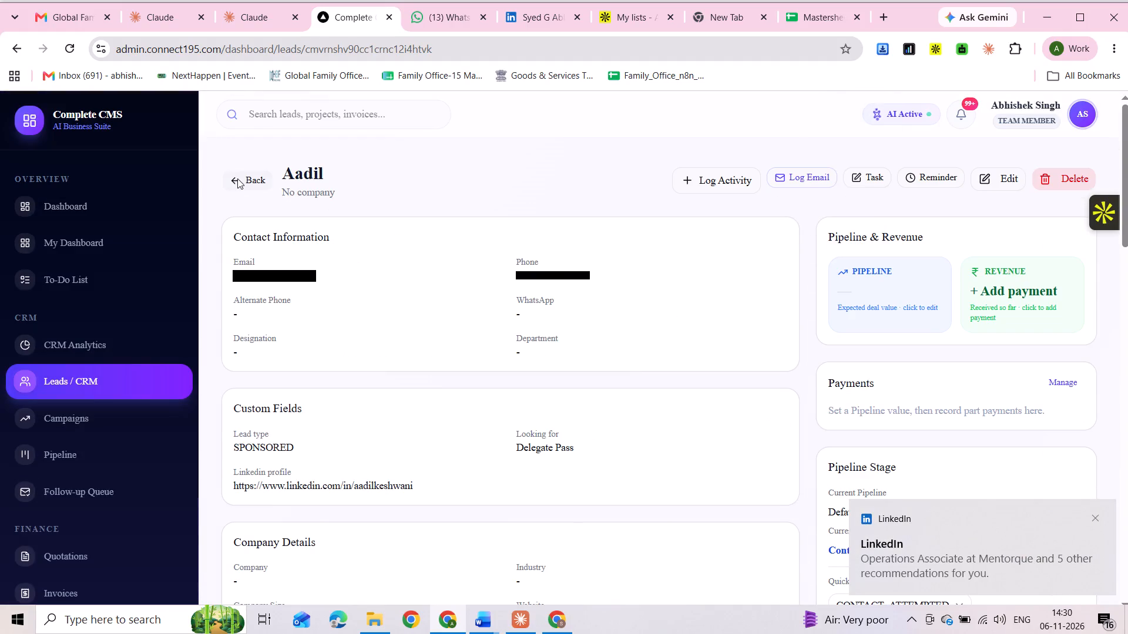
click(237, 178)
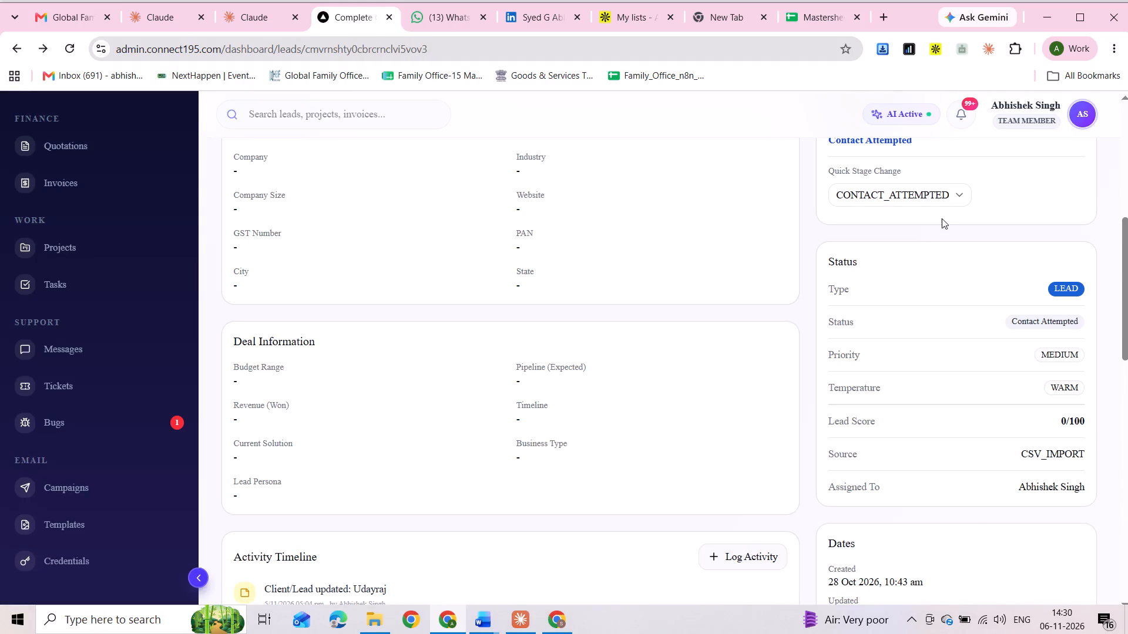
scroll(925, 145, up, 3)
scroll(867, 200, up, 4)
scroll(493, 171, up, 3)
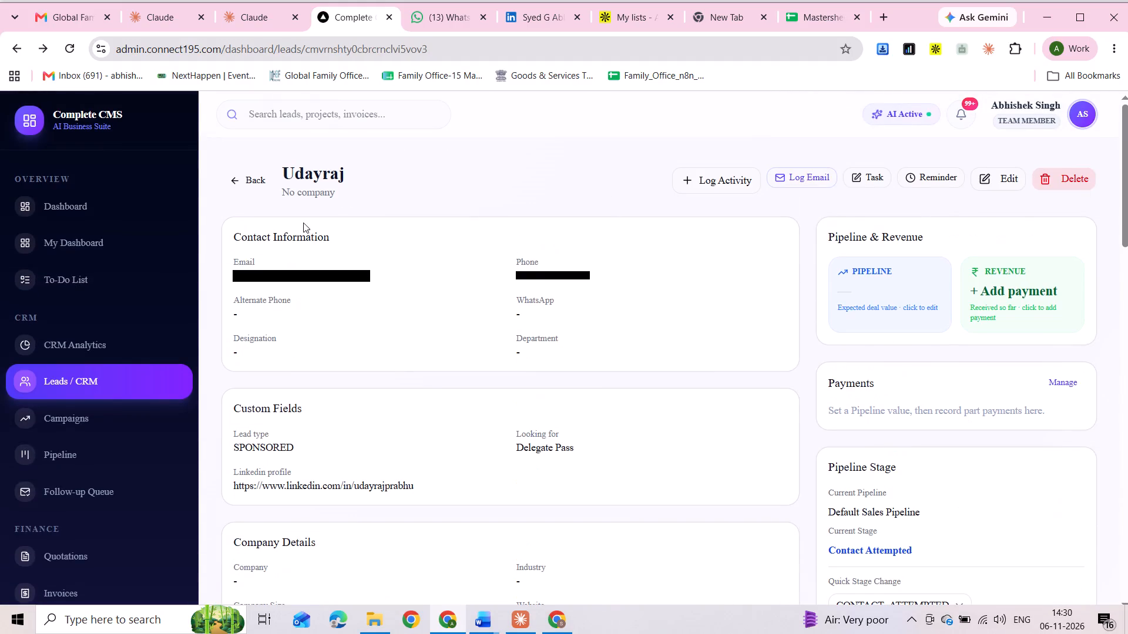
click(70, 410)
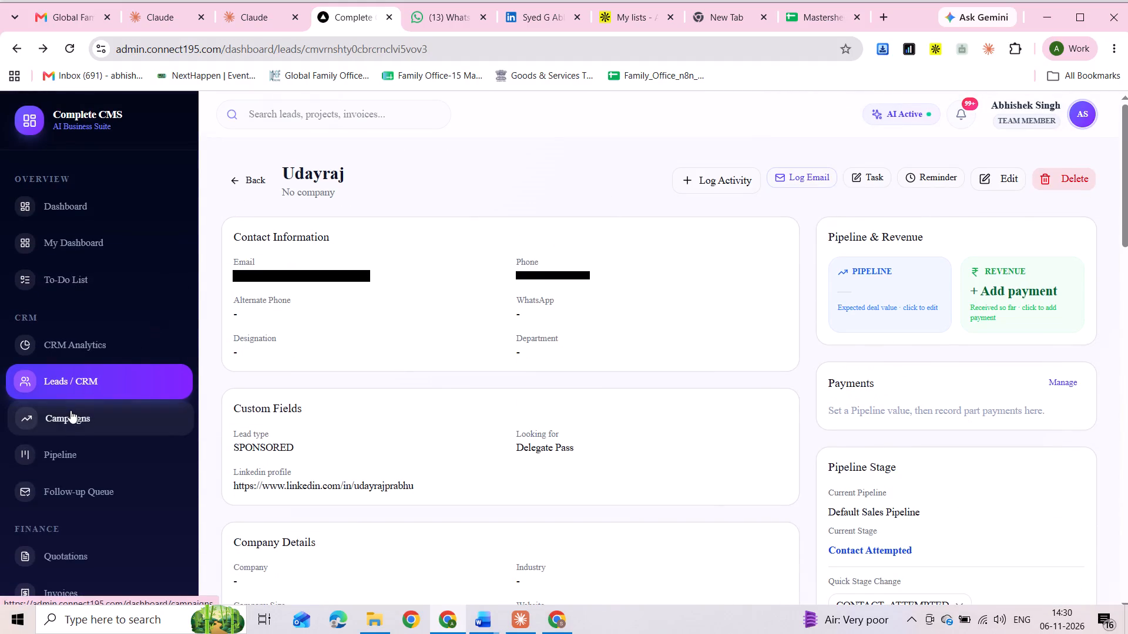
double_click(75, 420)
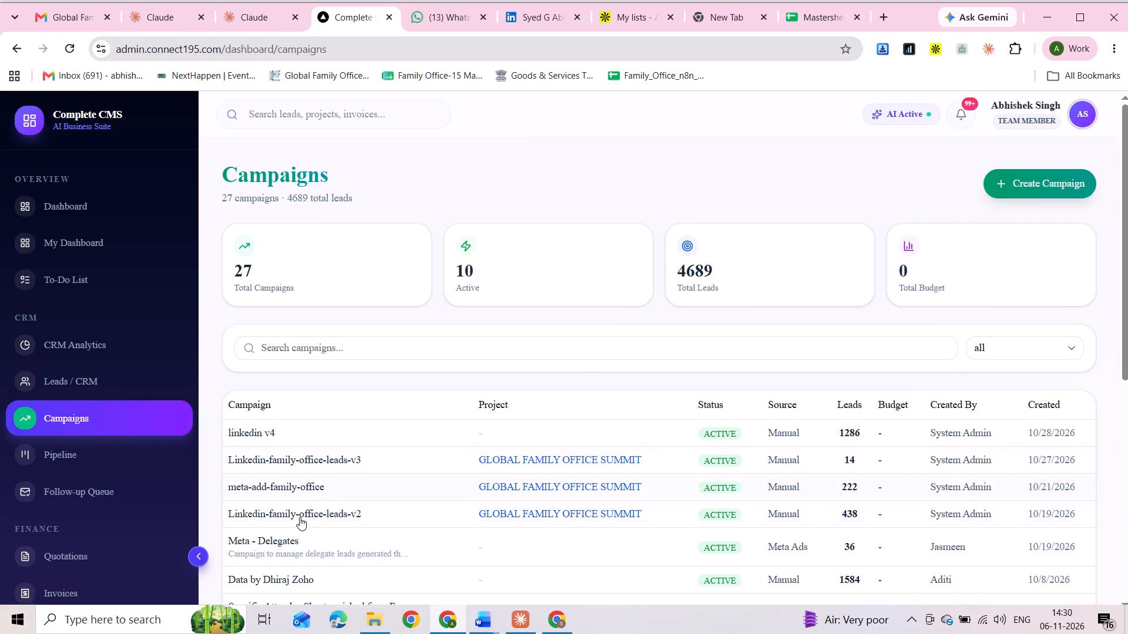
click(300, 517)
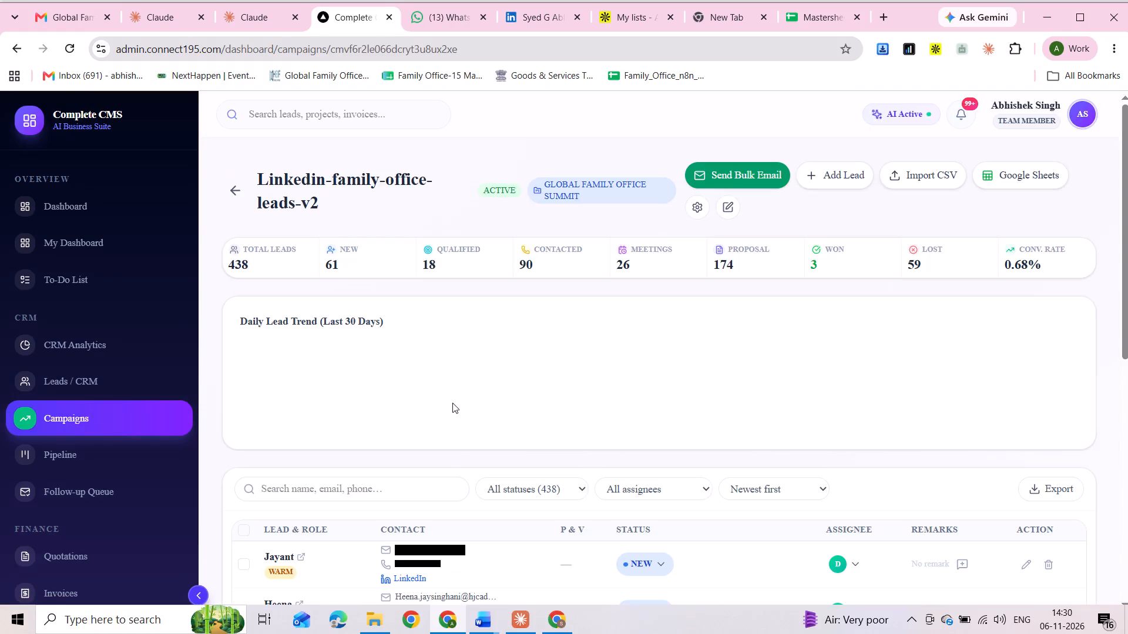
Filter the campaign's leads to status Contact Attempted and to the signed-in team member as assignee, and look over the list.
scroll(456, 400, down, 4)
click(535, 188)
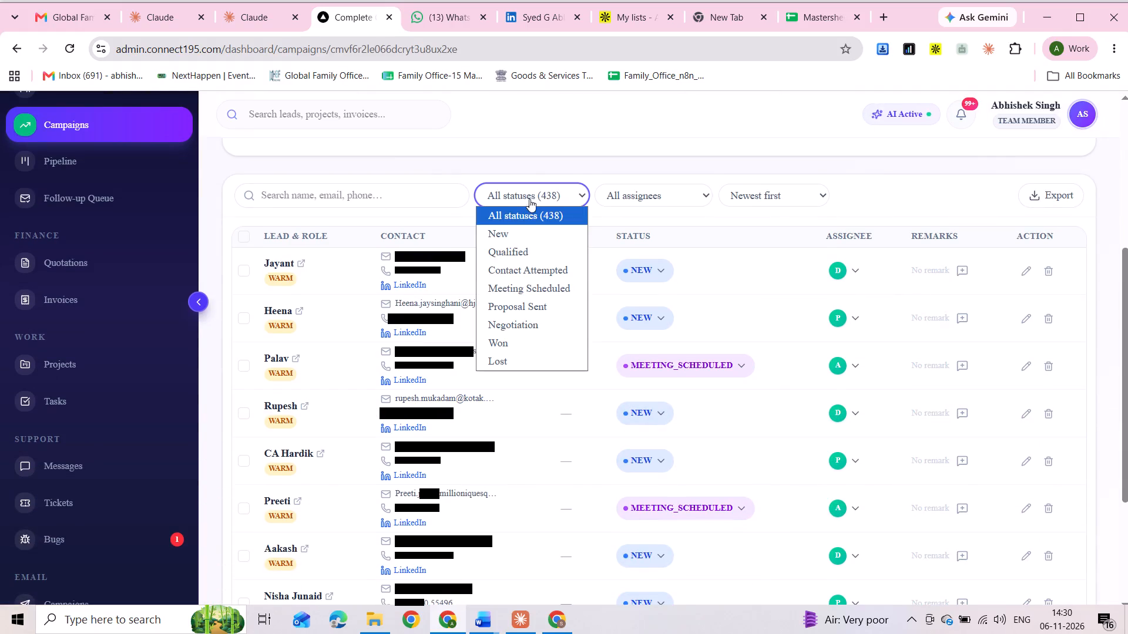
click(510, 275)
click(643, 195)
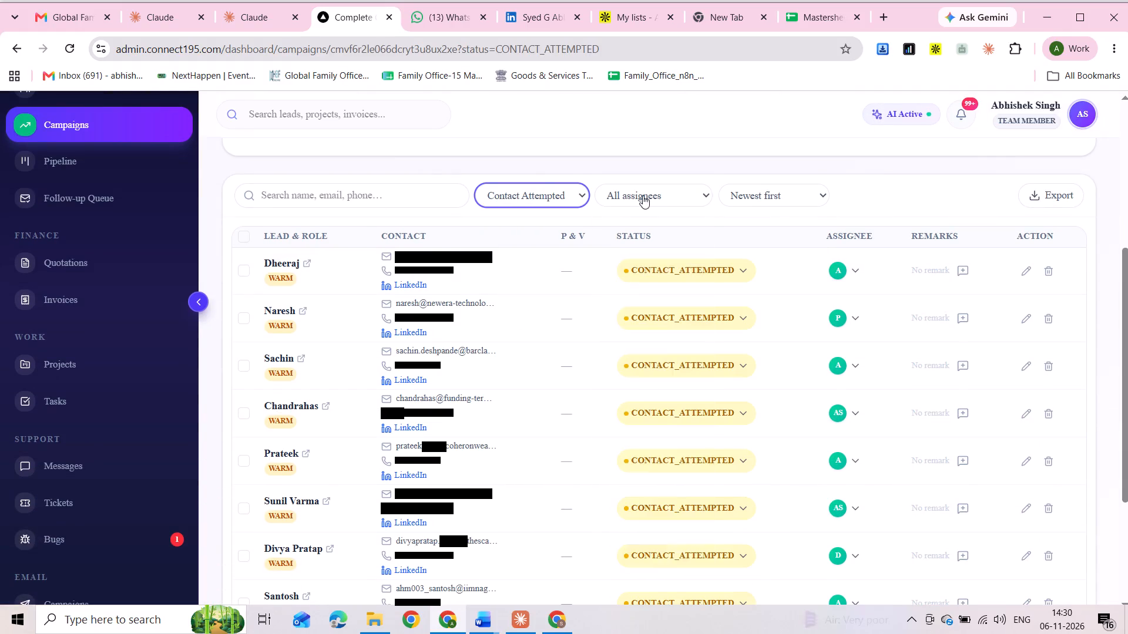
click(633, 419)
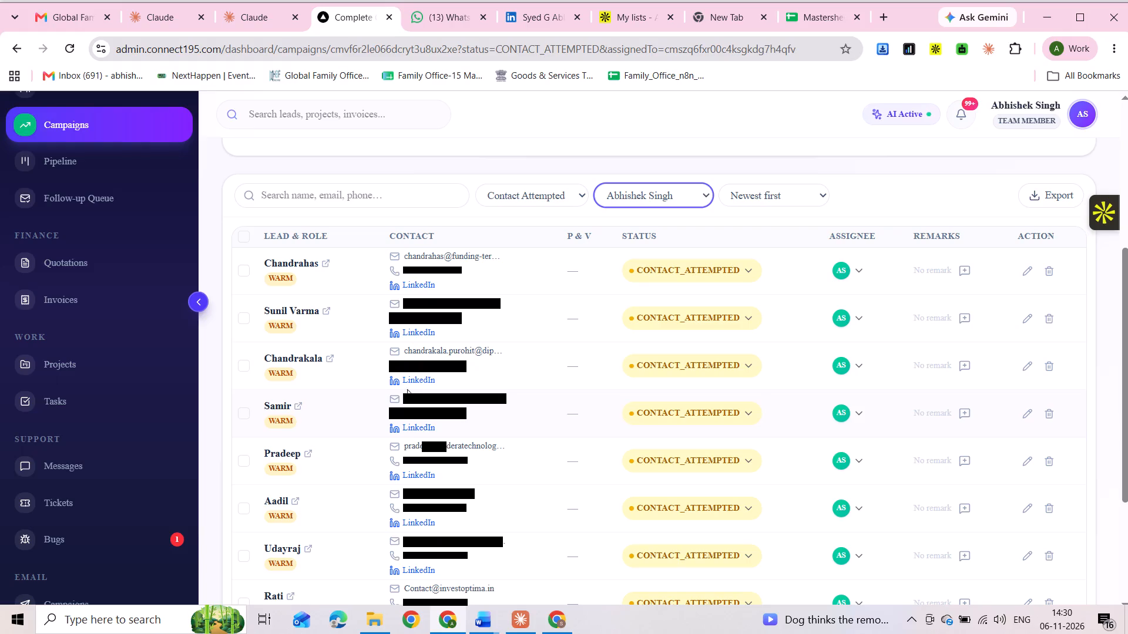
scroll(344, 478, down, 4)
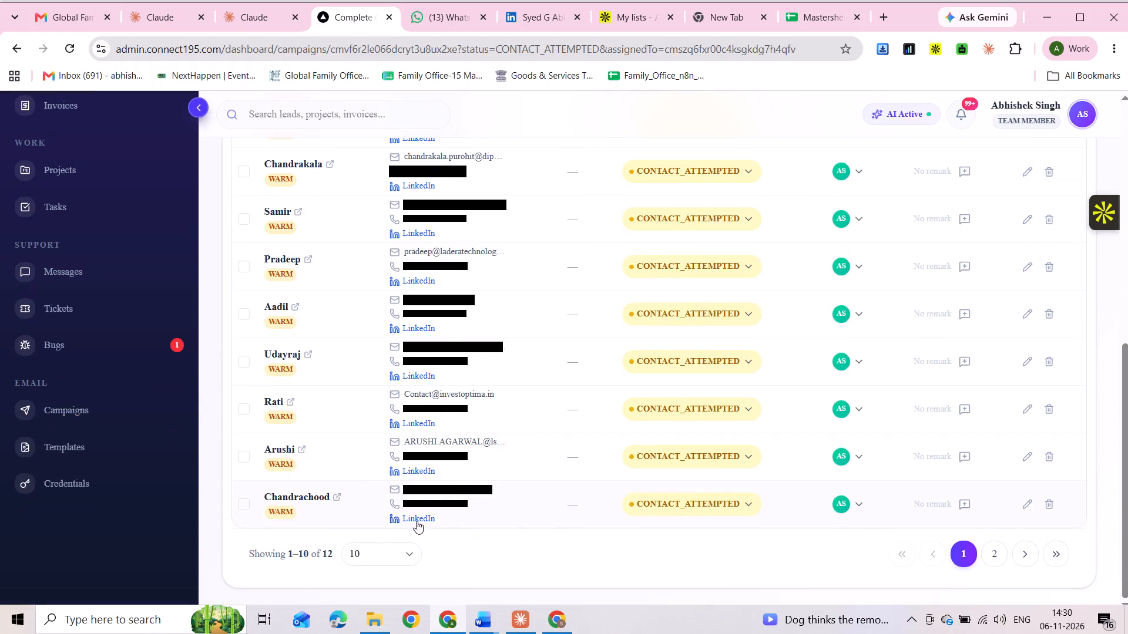
scroll(382, 554, up, 5)
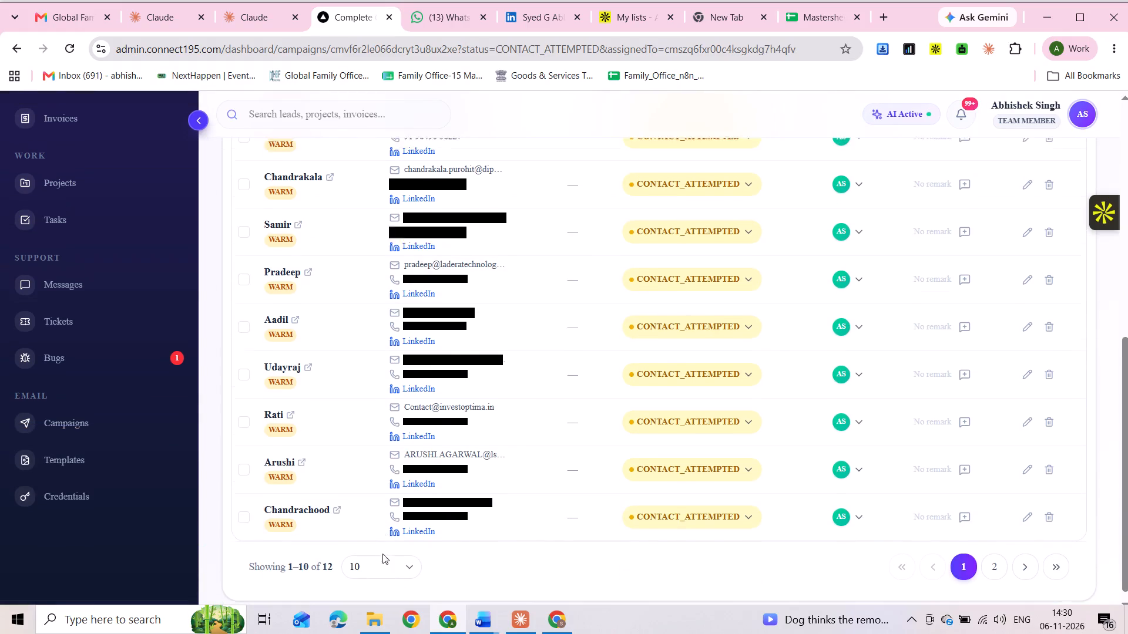
Switch the campaign's lead status filter to Proposal Sent.
click(535, 373)
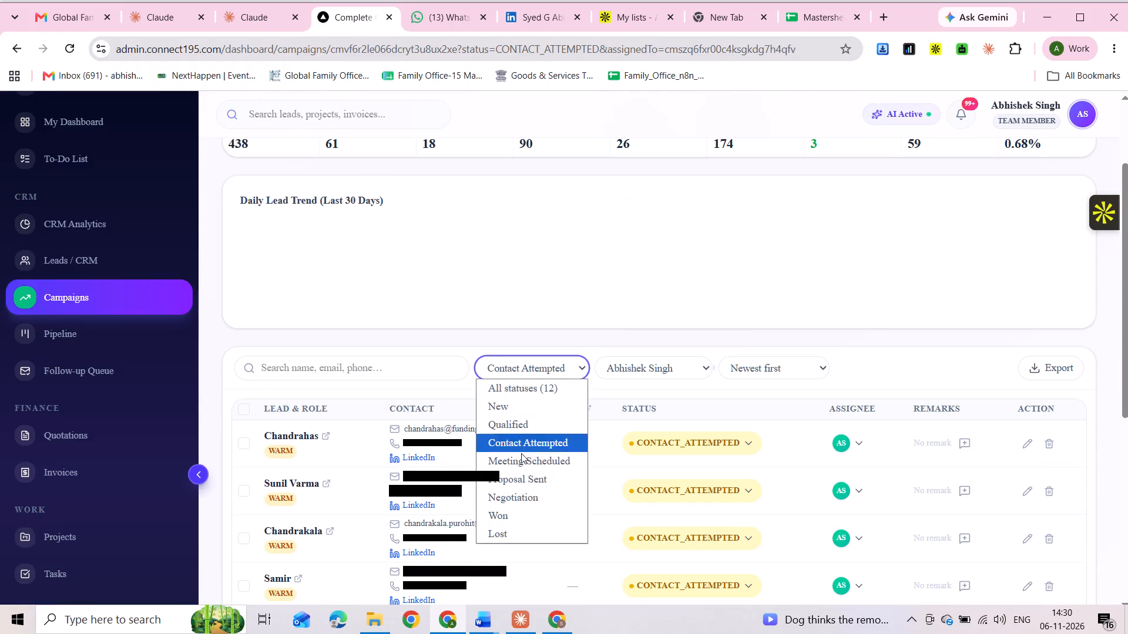
click(516, 476)
Look over the Proposal Sent leads and set the list to 50 per page.
scroll(505, 464, down, 3)
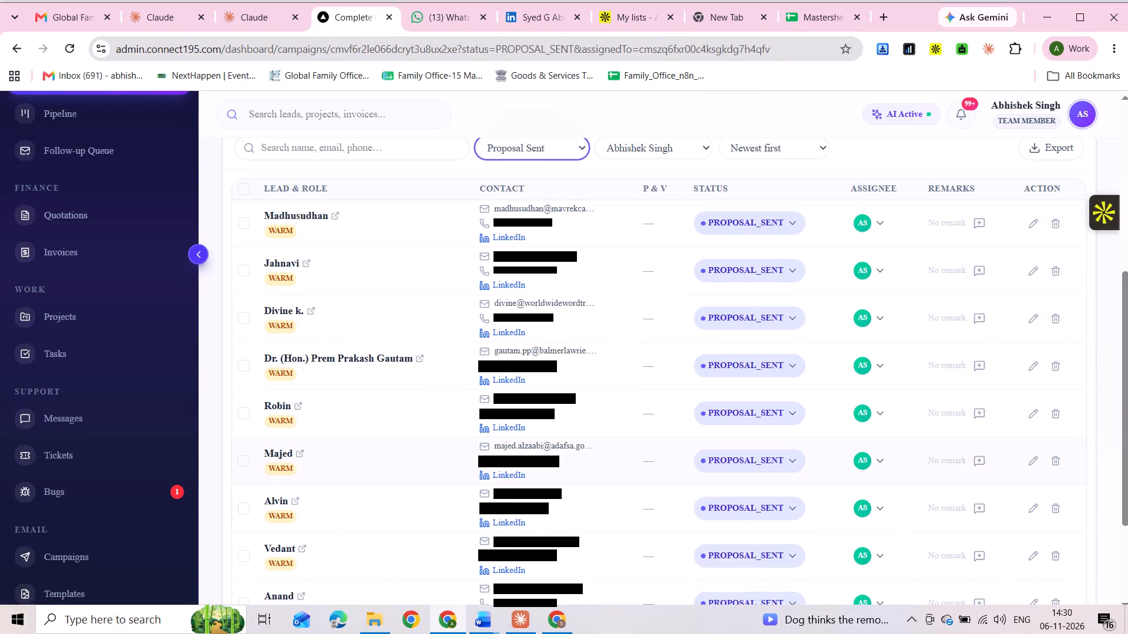
scroll(403, 441, down, 4)
scroll(401, 443, up, 1)
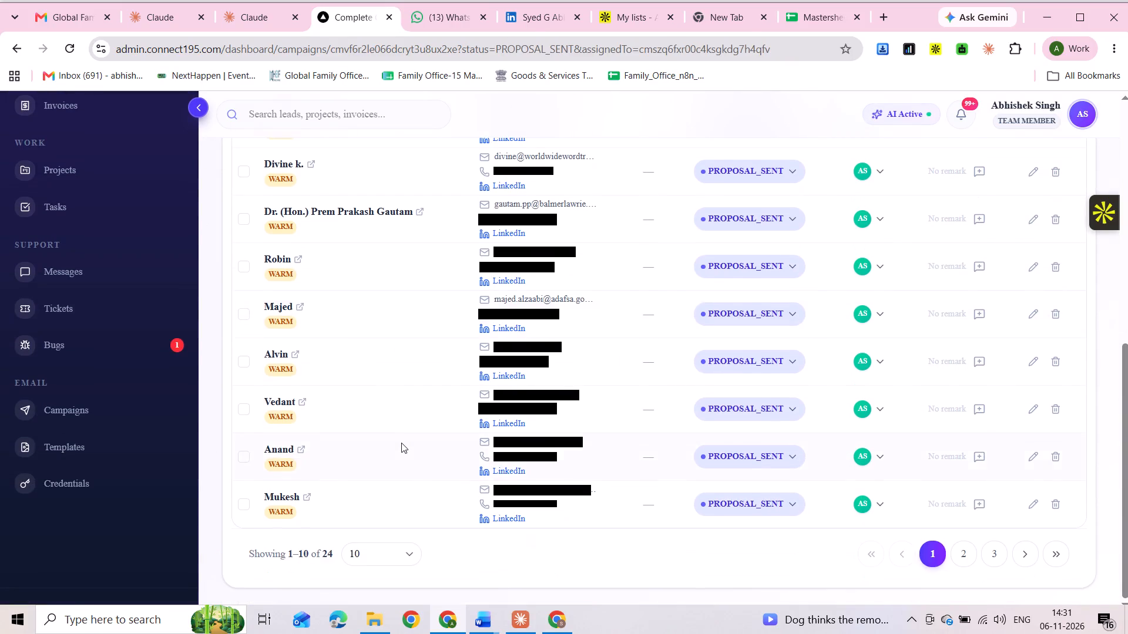
scroll(401, 443, up, 5)
scroll(281, 468, down, 2)
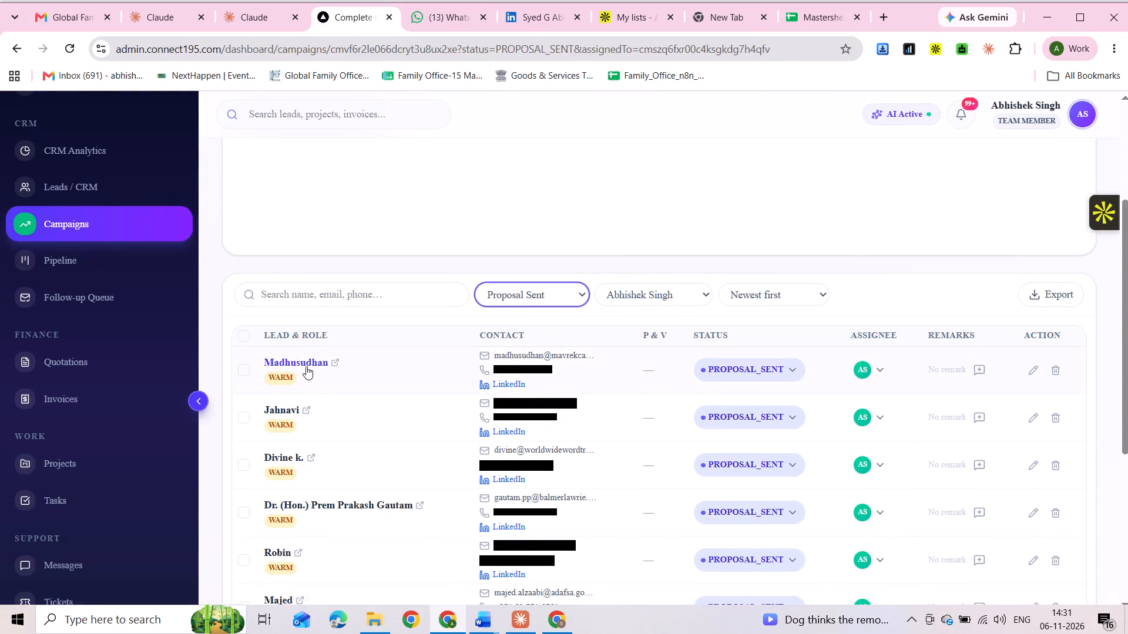
scroll(304, 489, down, 6)
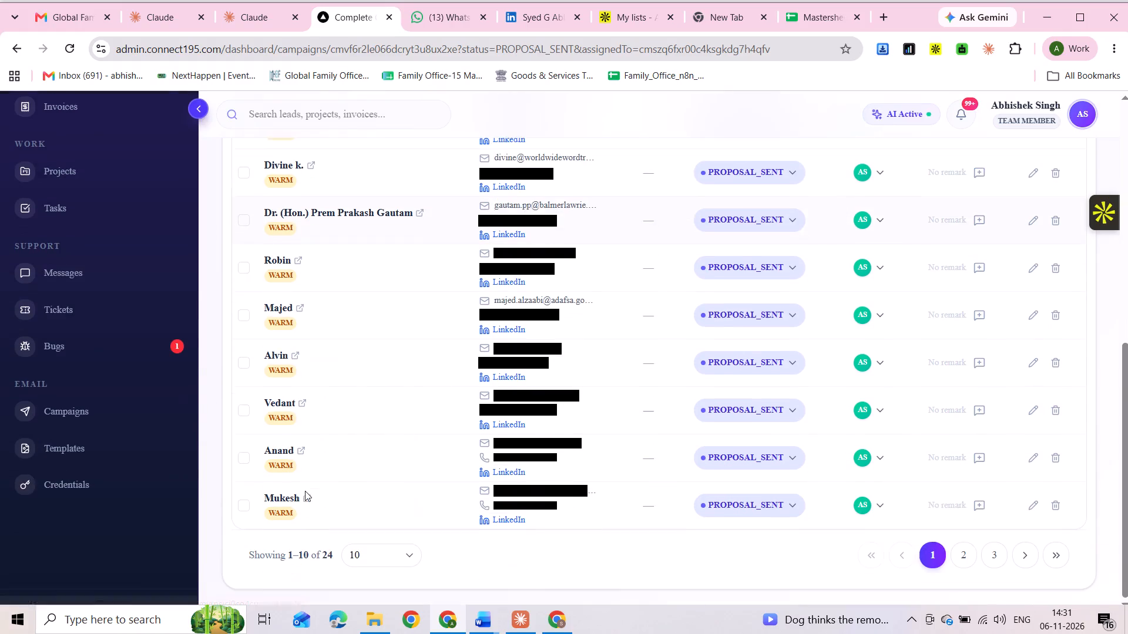
scroll(300, 508, down, 3)
click(371, 551)
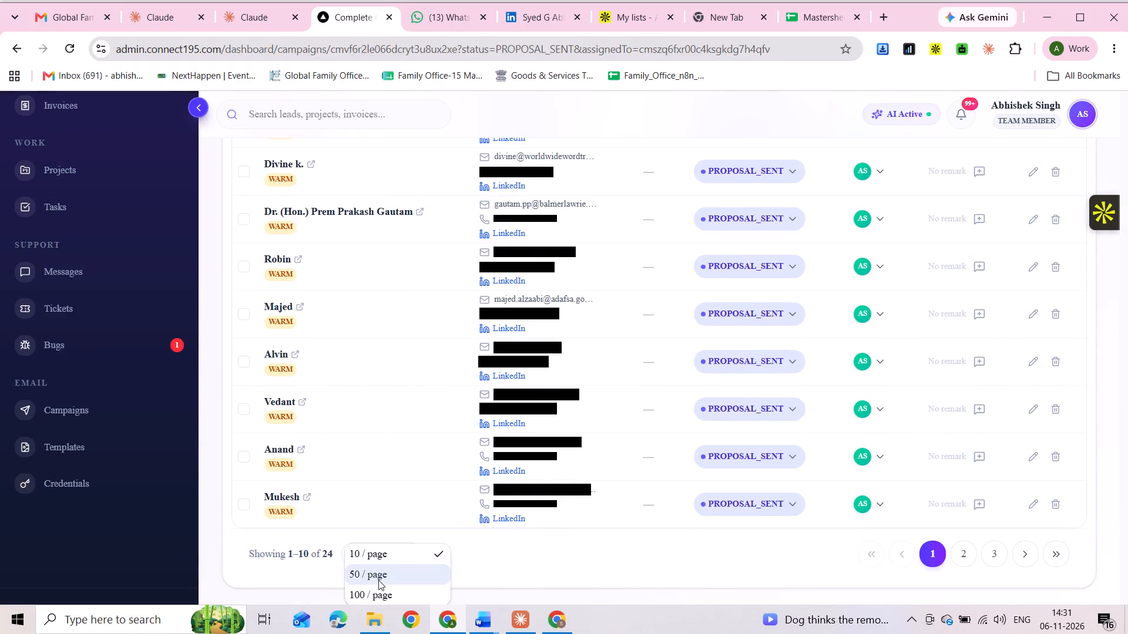
click(378, 580)
Open Sushant's lead near the end of the list, check its details, and return to the campaign's leads.
scroll(374, 555, down, 3)
scroll(359, 507, down, 5)
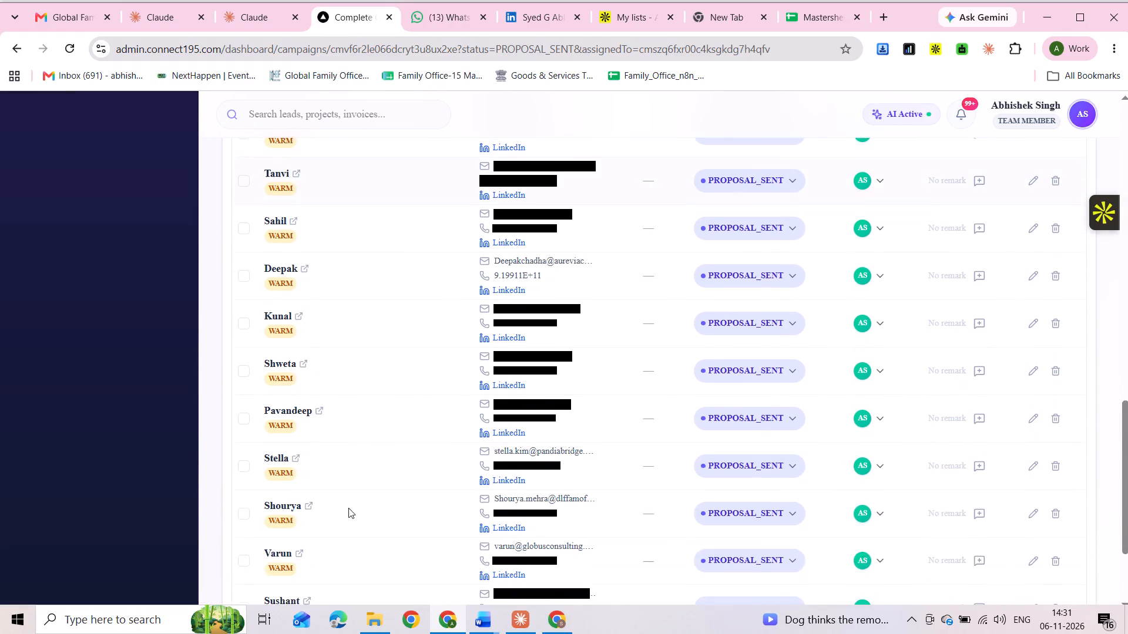
scroll(340, 514, down, 5)
click(284, 449)
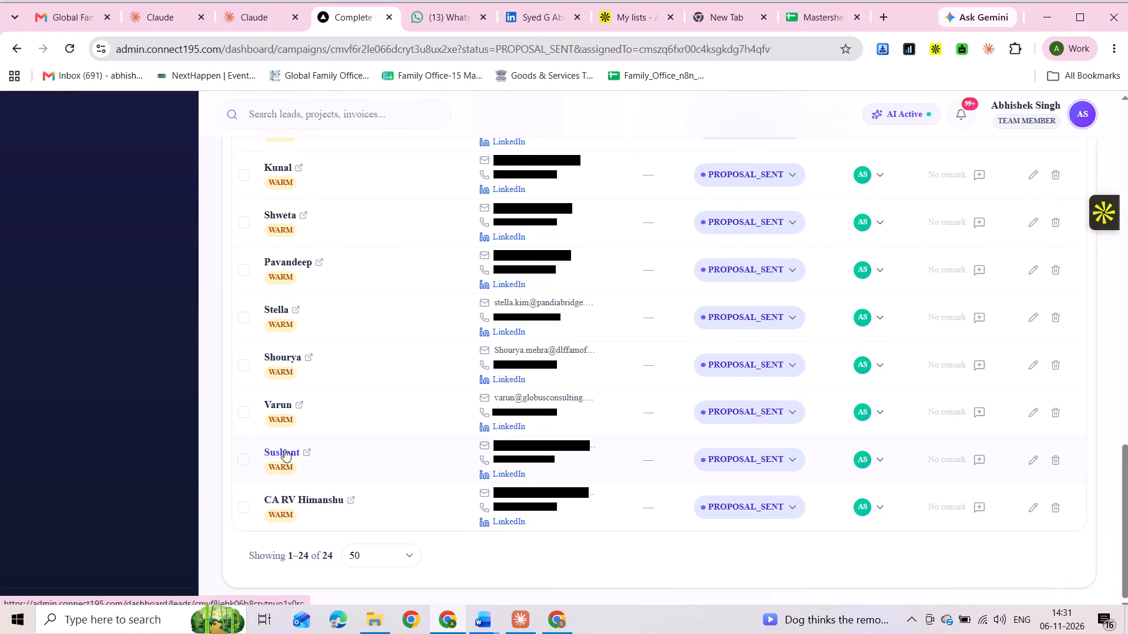
click(350, 414)
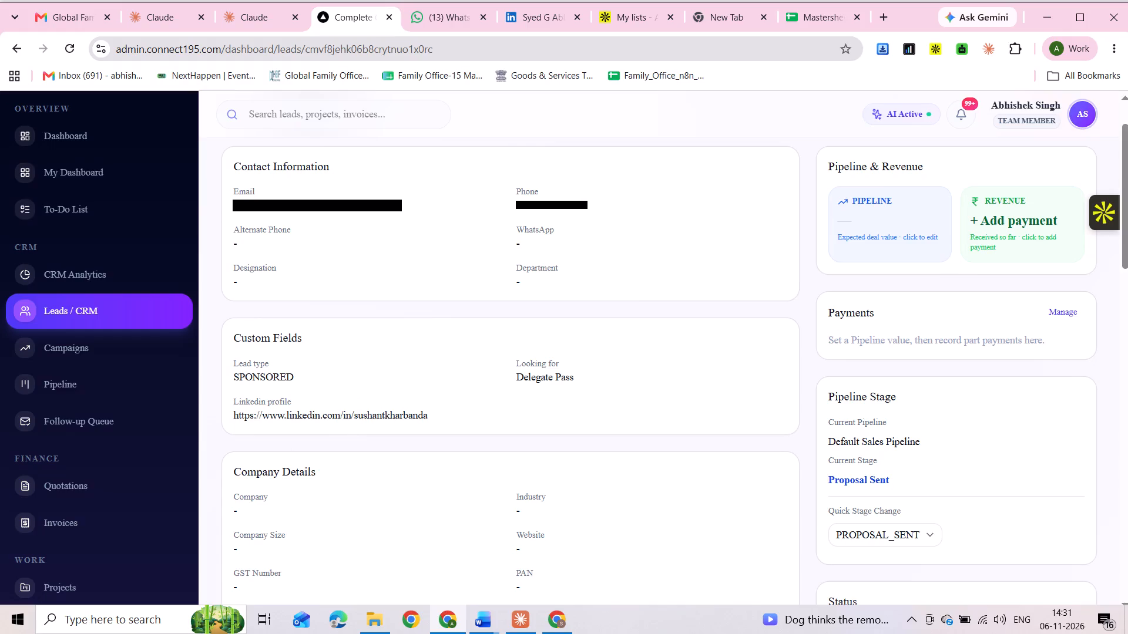
click(373, 410)
scroll(227, 168, up, 3)
click(233, 181)
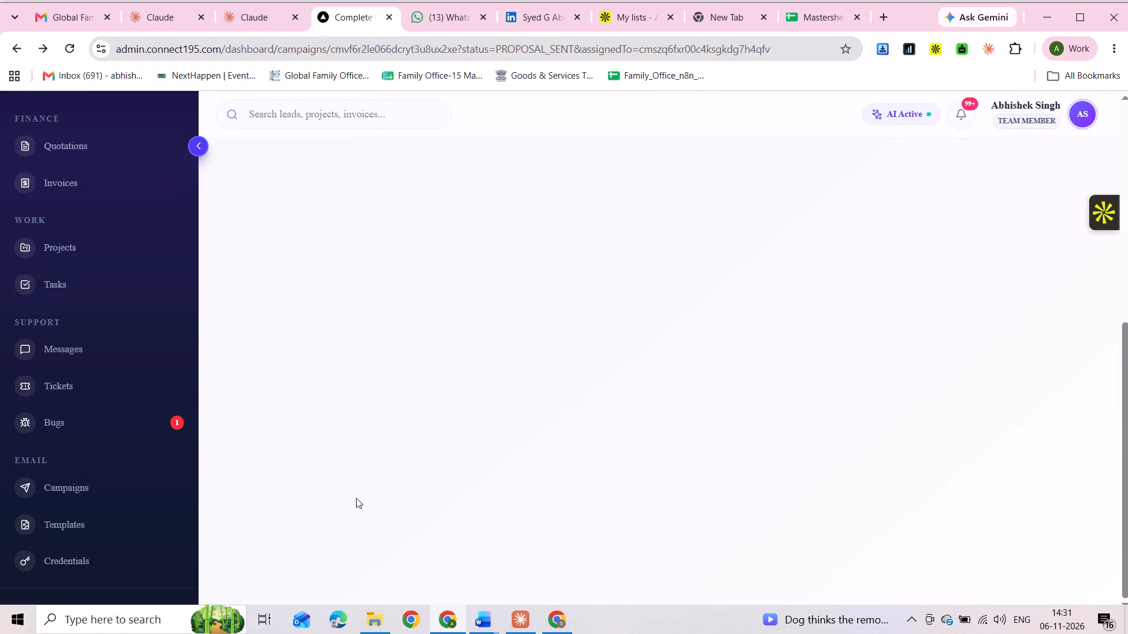
View the LinkedIn profile of the lead Robin, and return to the campaign's lead list.
scroll(304, 523, down, 2)
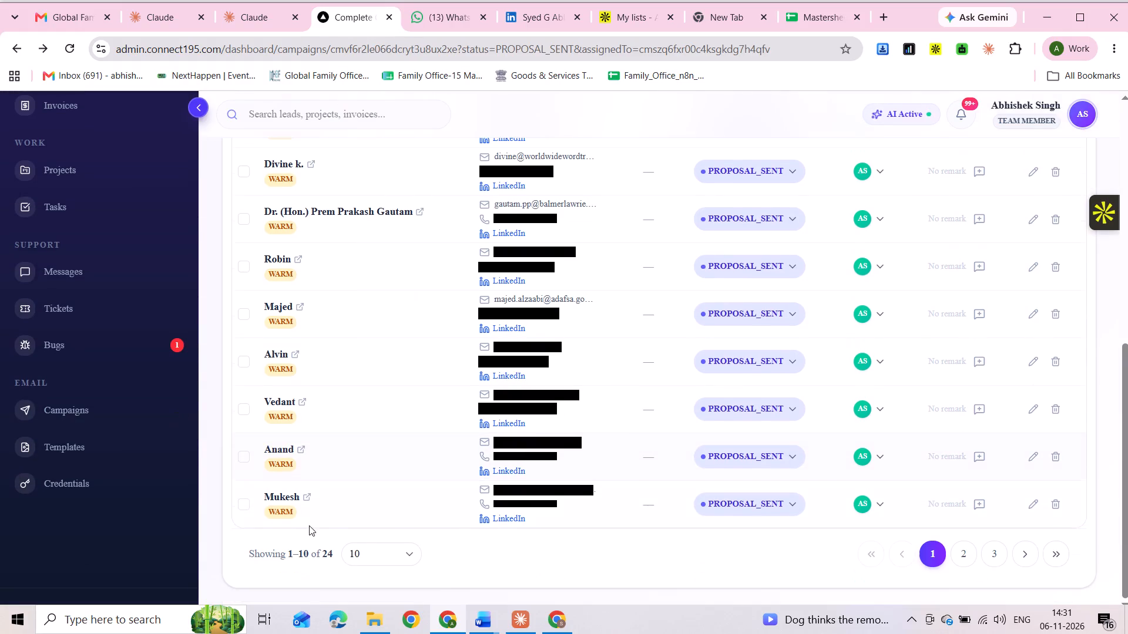
scroll(315, 501, up, 1)
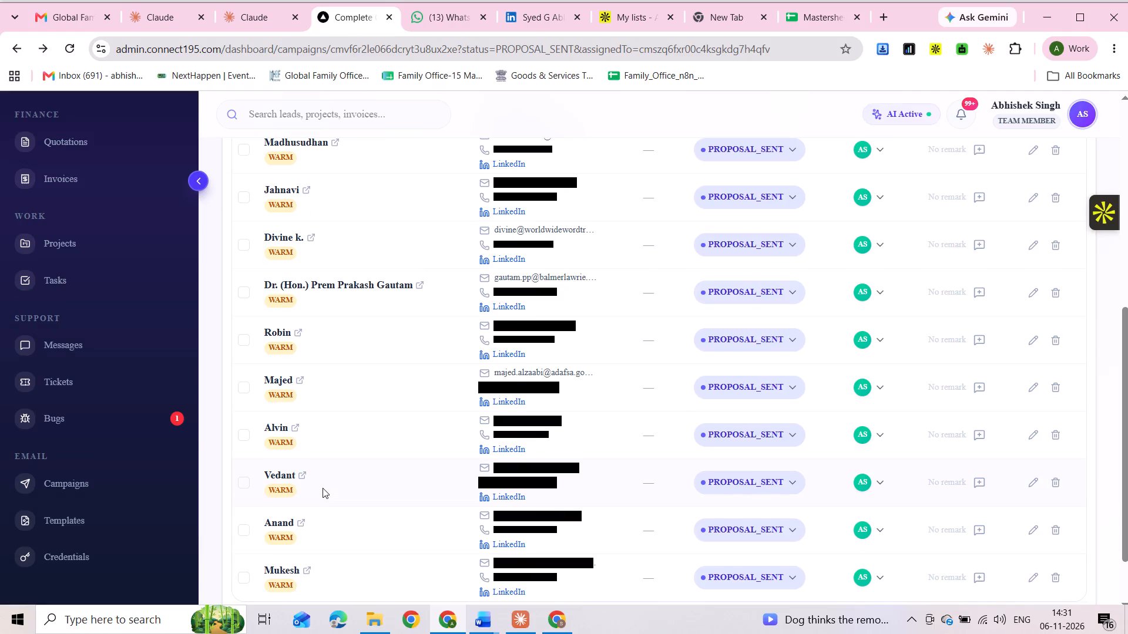
scroll(323, 488, down, 1)
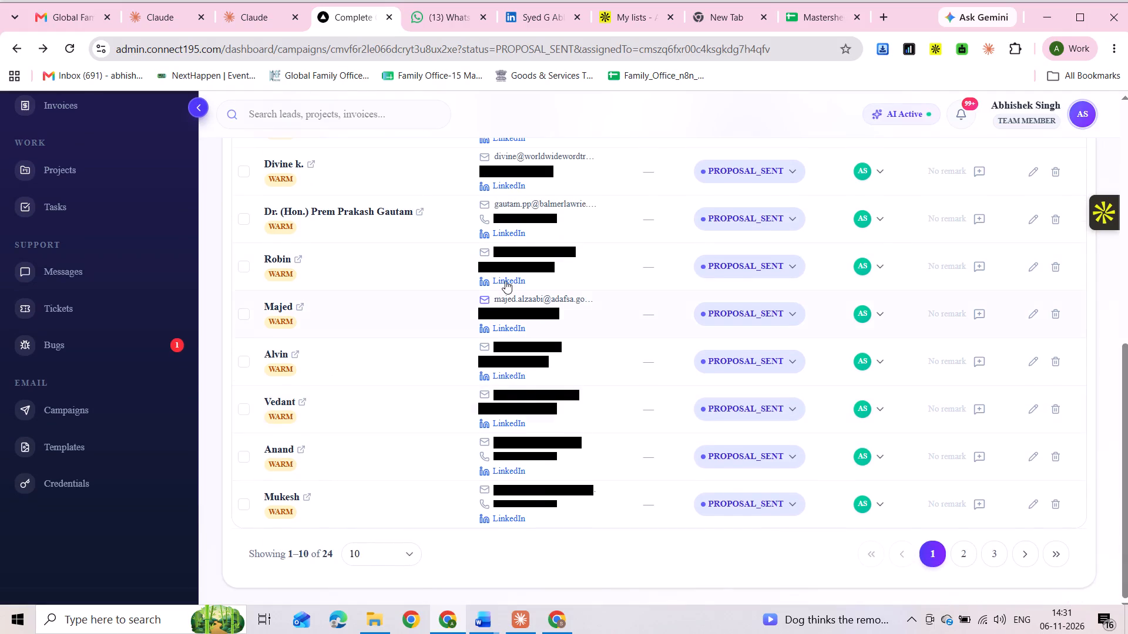
click(505, 278)
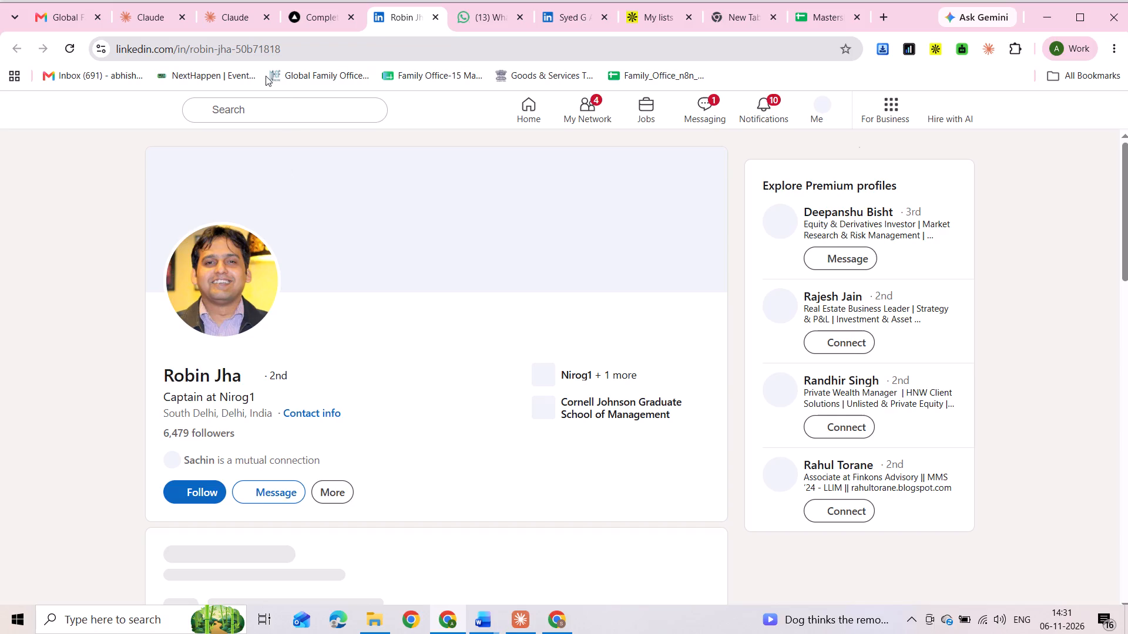
click(314, 14)
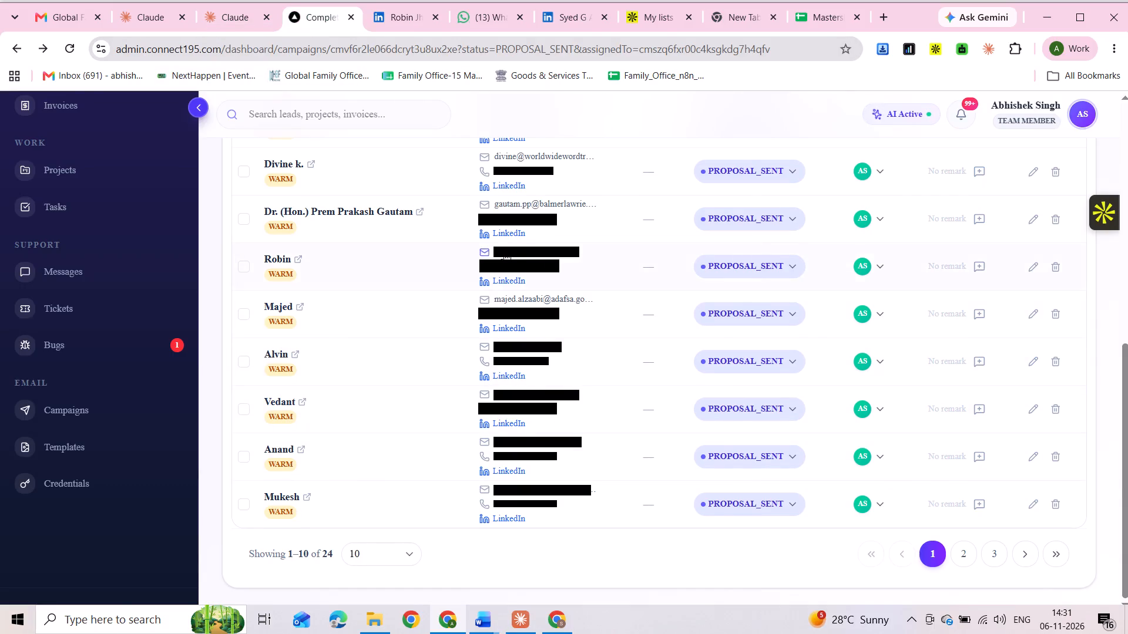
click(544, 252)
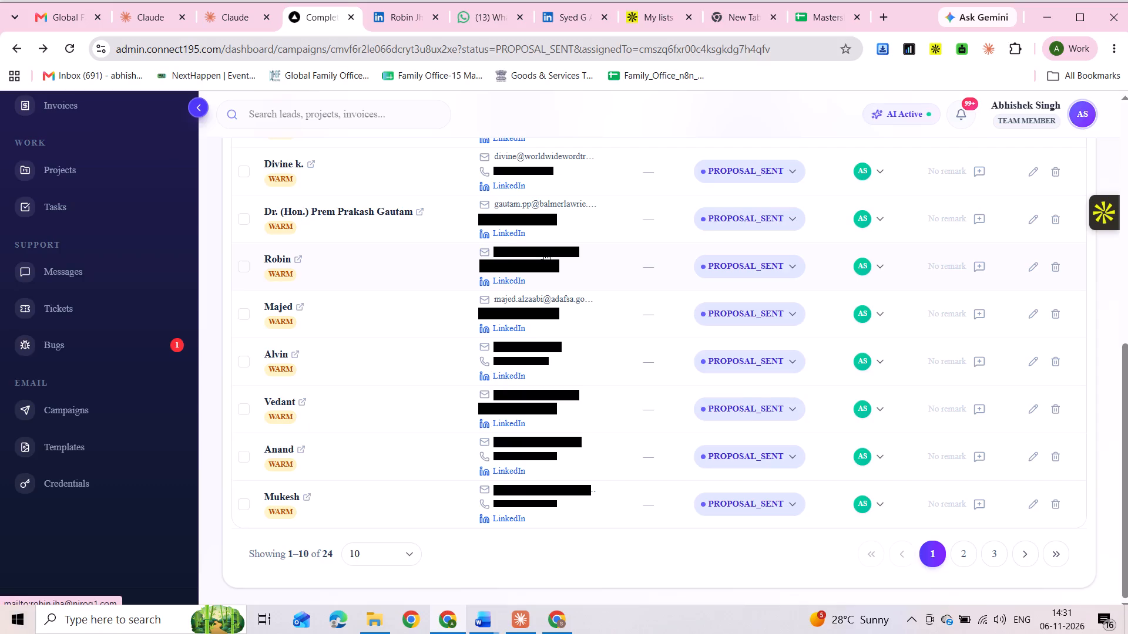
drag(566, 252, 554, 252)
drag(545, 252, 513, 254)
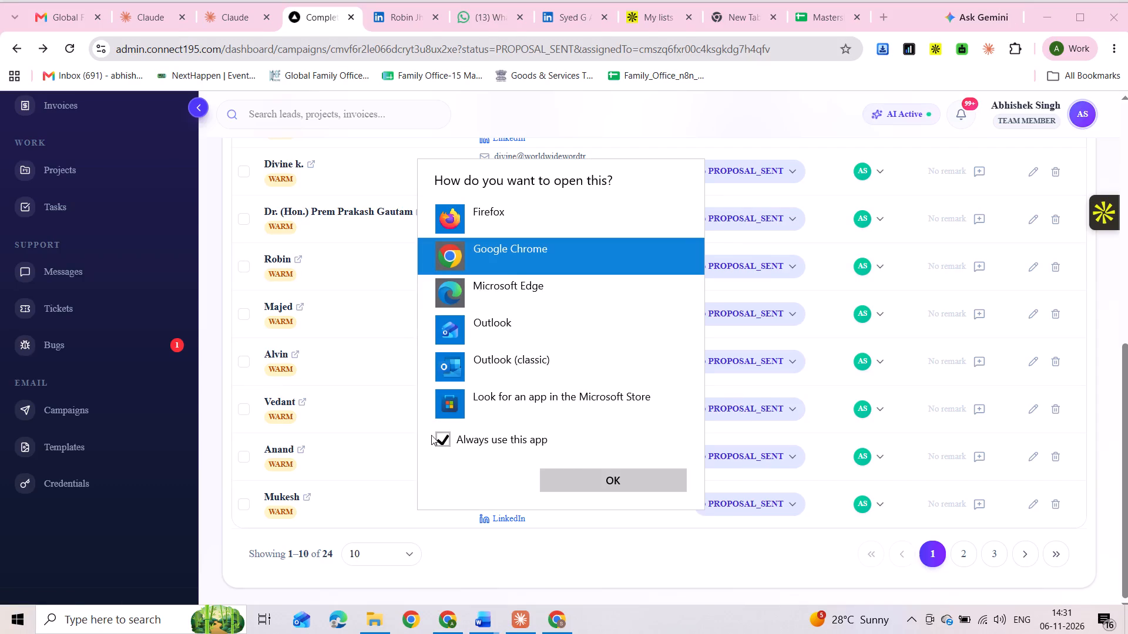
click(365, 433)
Open Robin's lead and select the email address in its contact information.
click(277, 263)
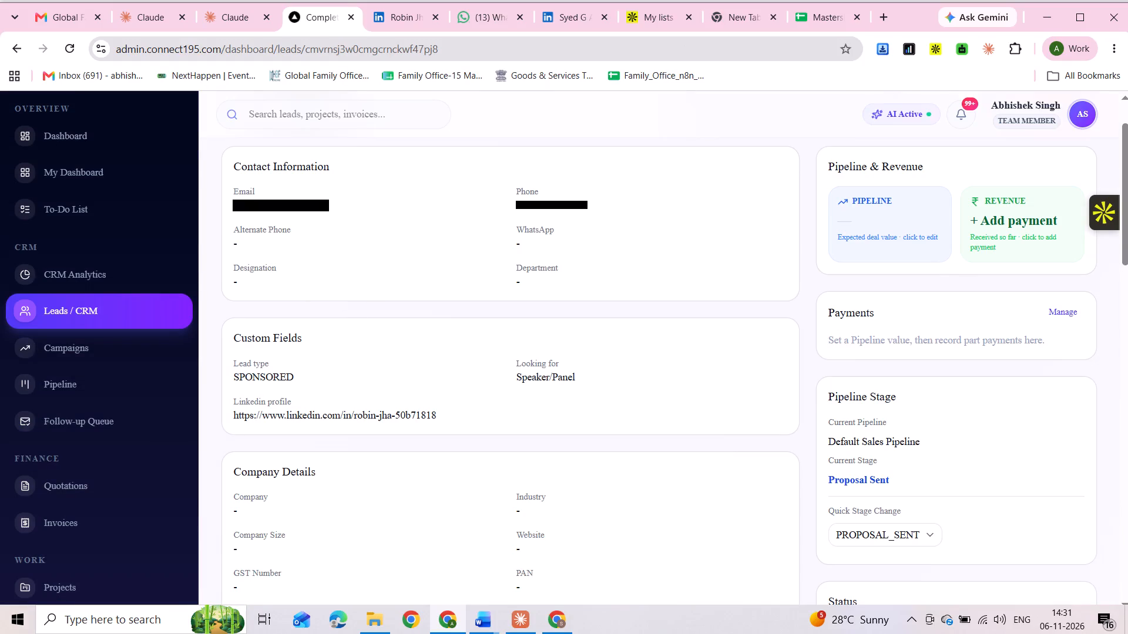
click(328, 205)
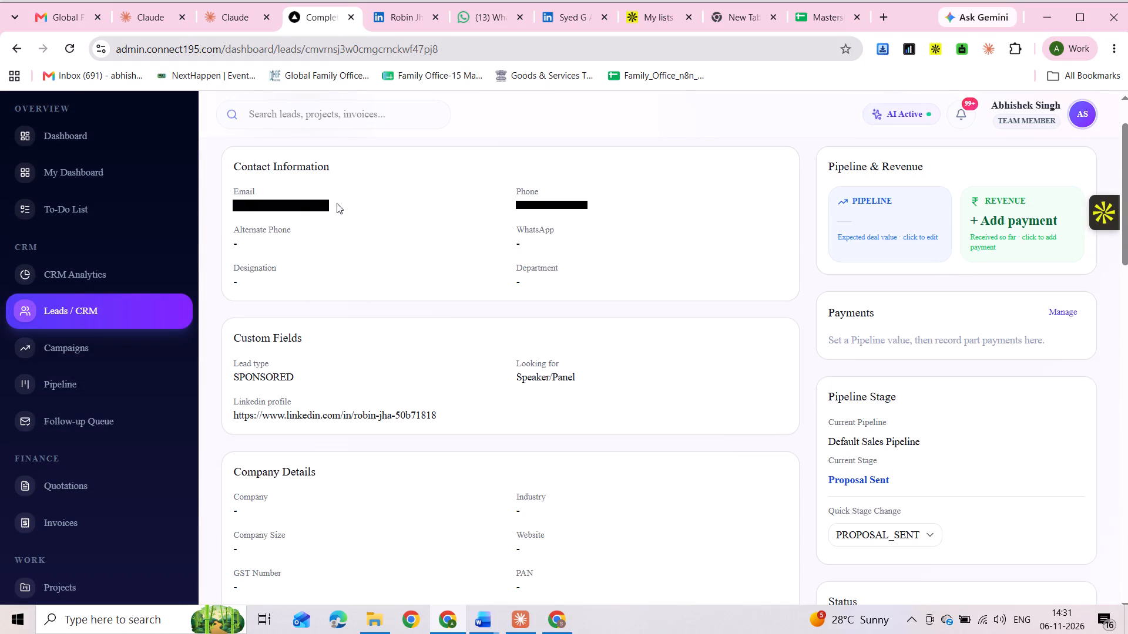
click(336, 203)
drag(333, 203, 226, 216)
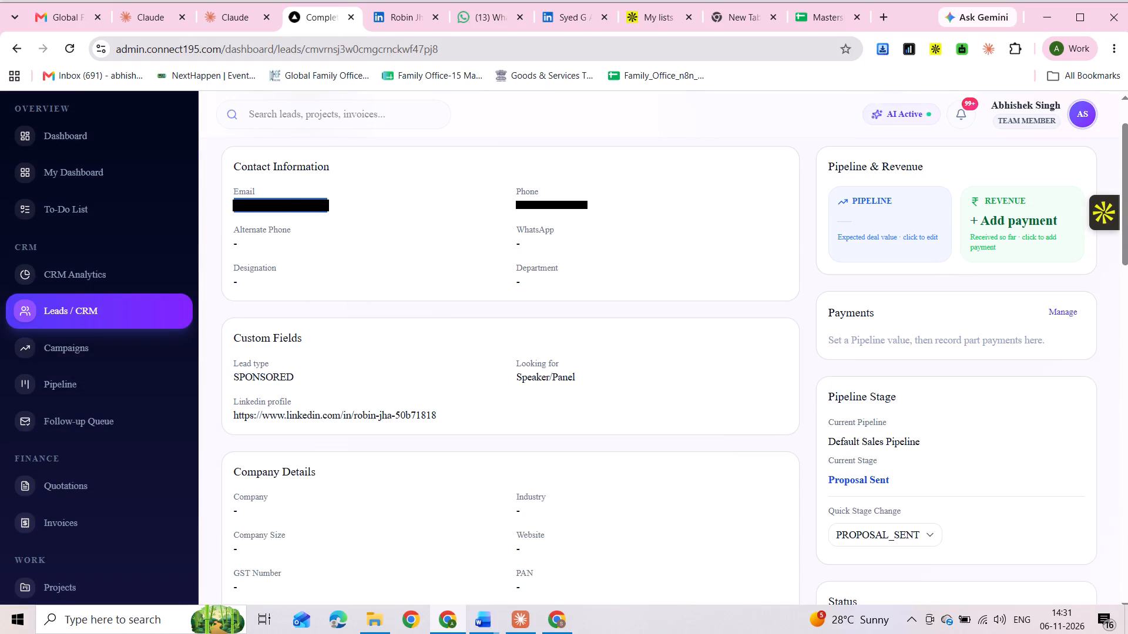
key(ctrl+c)
key(ctrl+c)
click(63, 19)
click(673, 111)
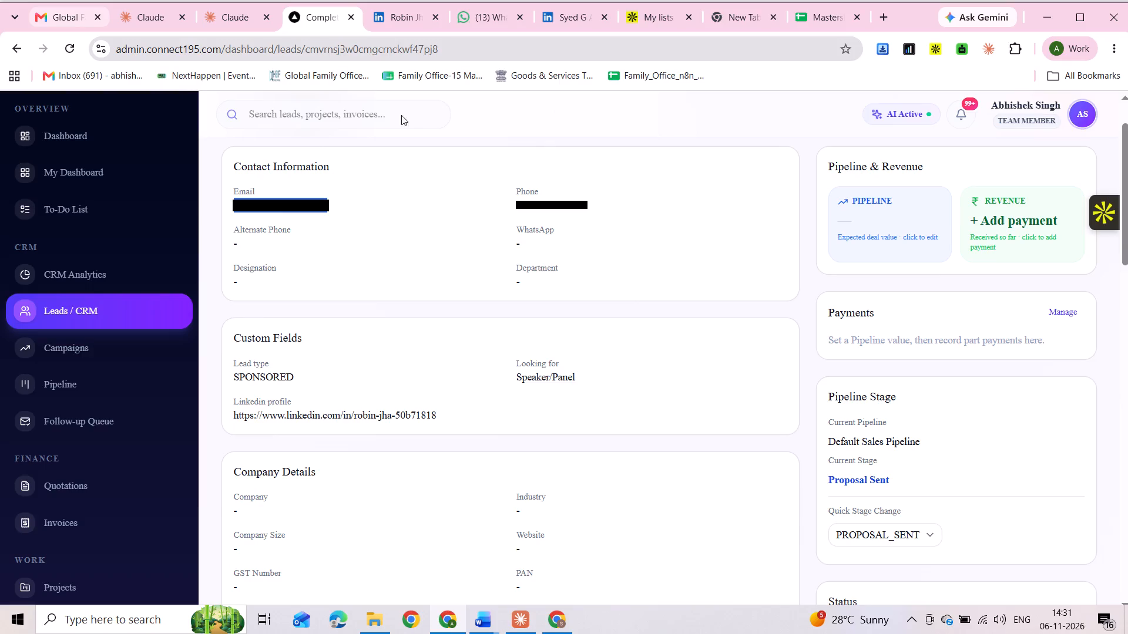
double_click(410, 113)
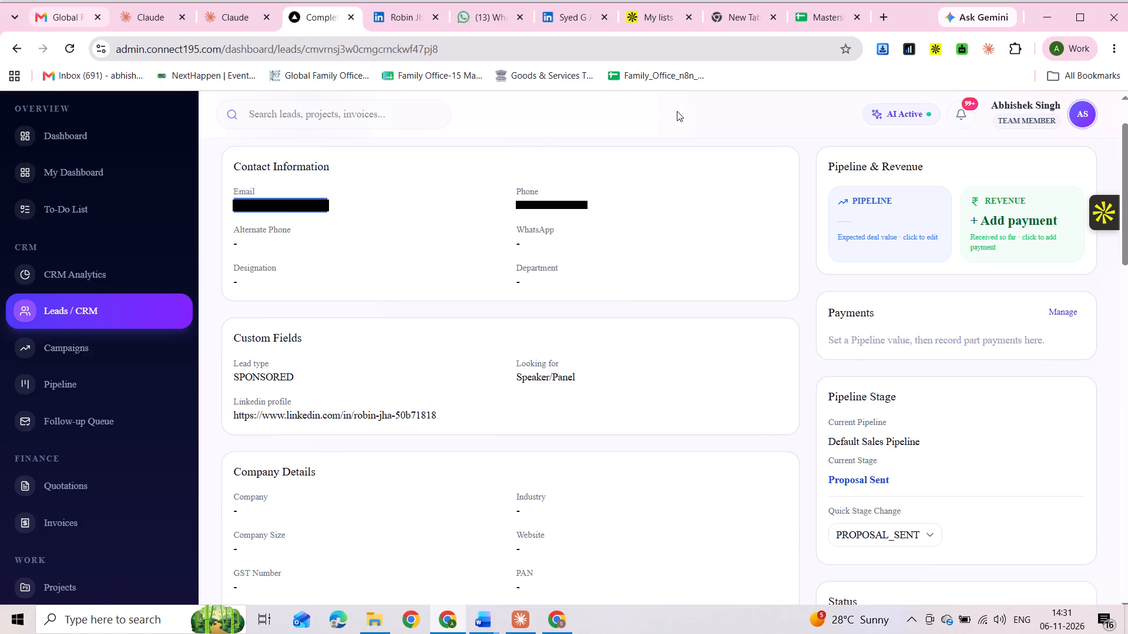
click(677, 112)
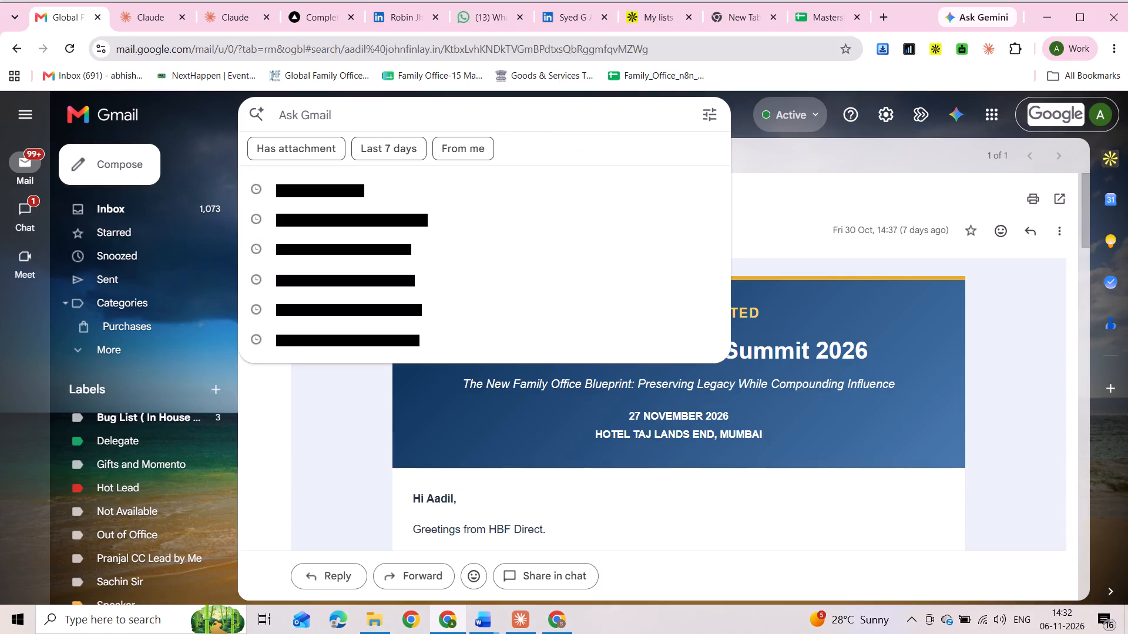
key(ctrl+v)
key(Return)
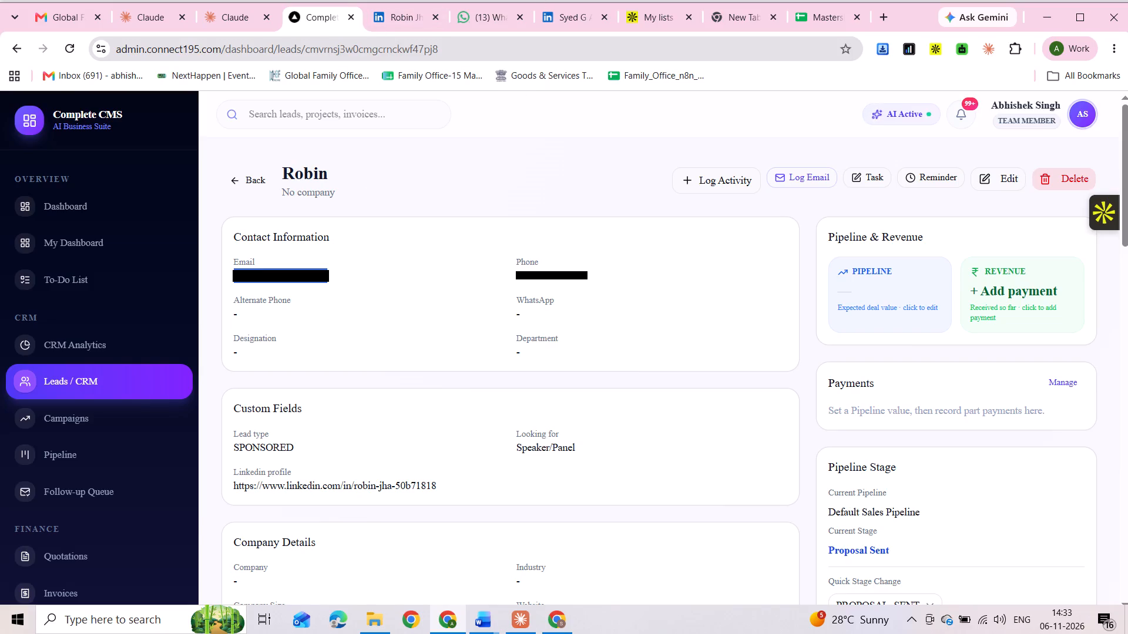
click(244, 176)
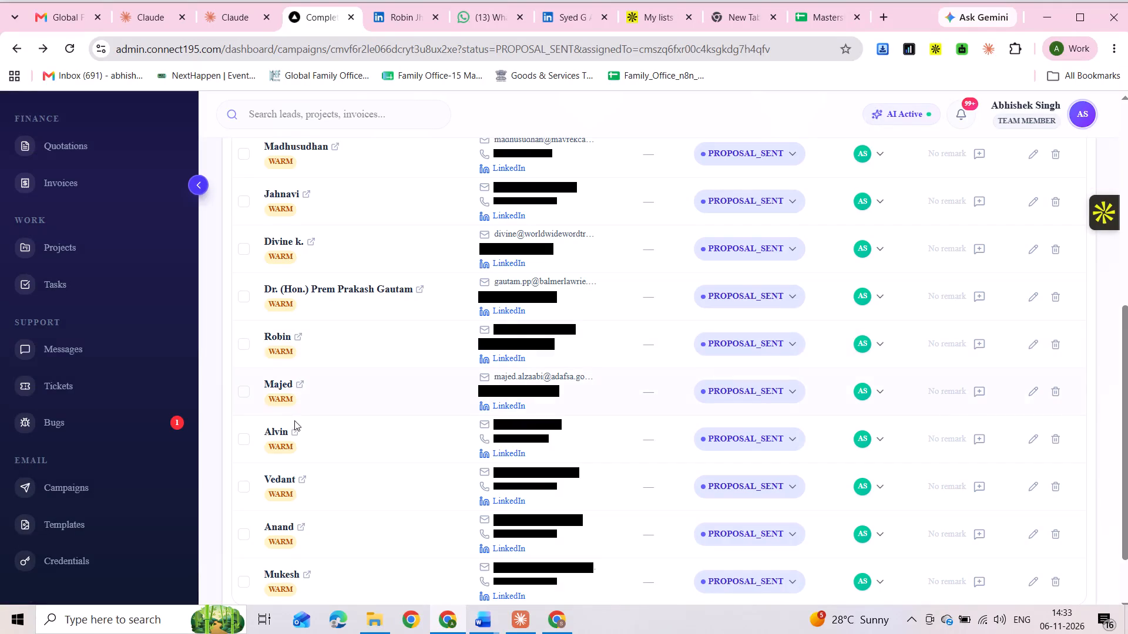
scroll(354, 432, down, 4)
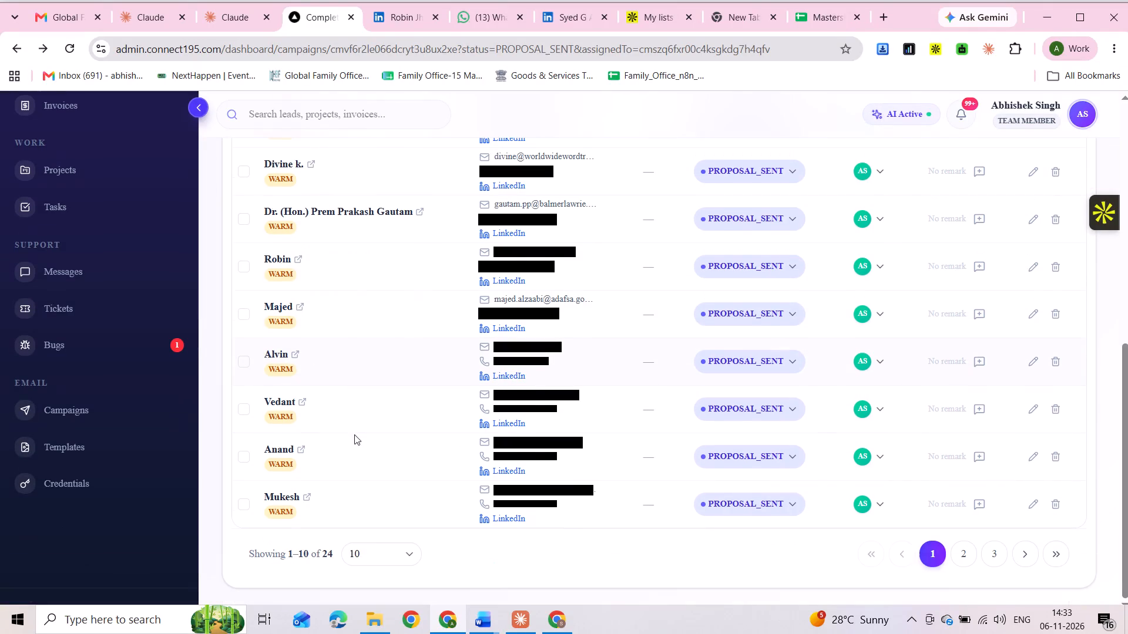
click(273, 494)
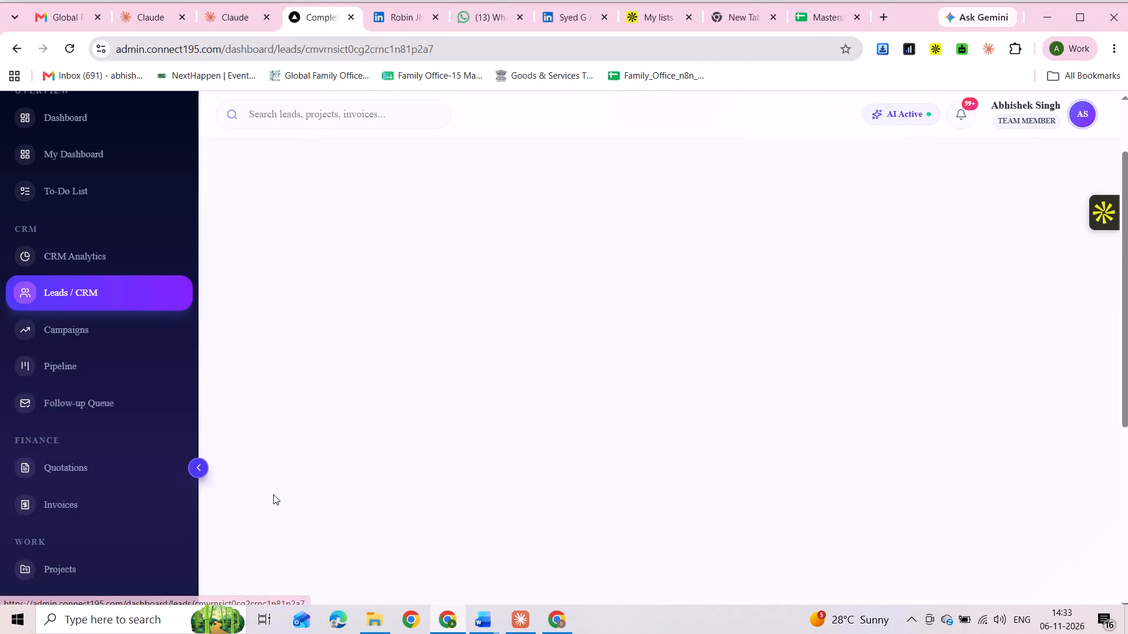
scroll(456, 389, down, 11)
scroll(458, 409, up, 1)
scroll(458, 409, down, 1)
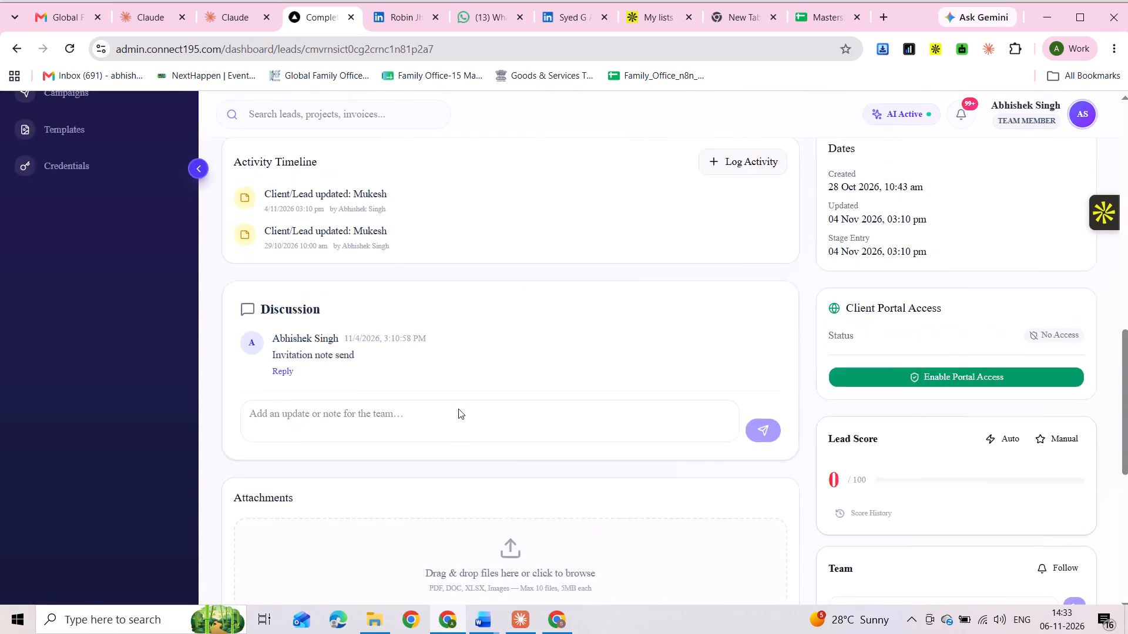
scroll(458, 409, up, 20)
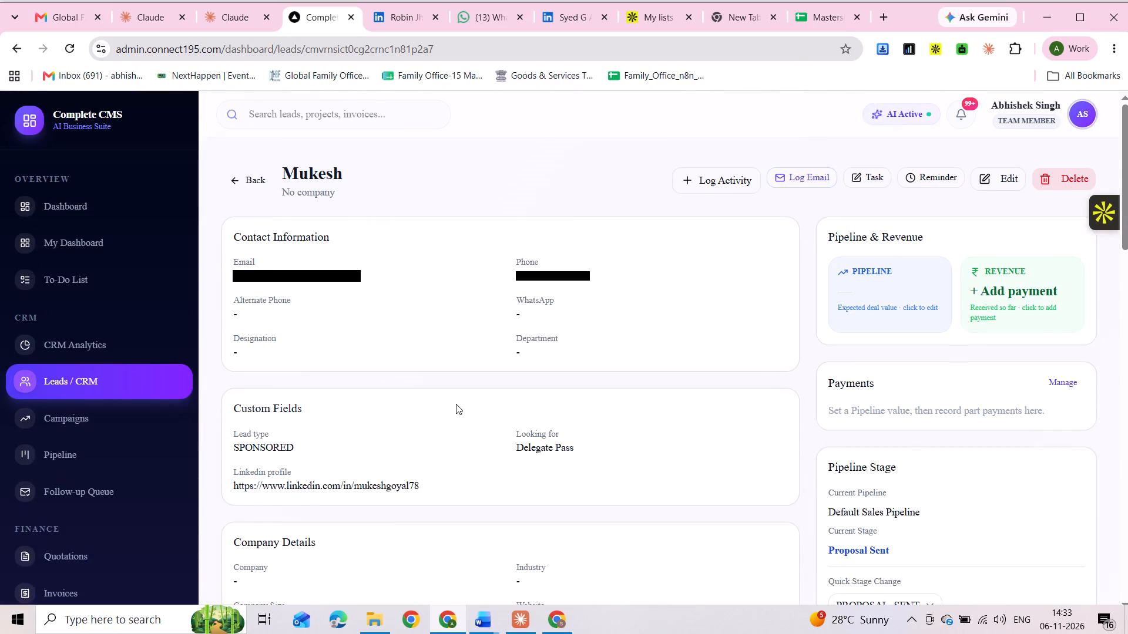
drag(432, 487, 266, 504)
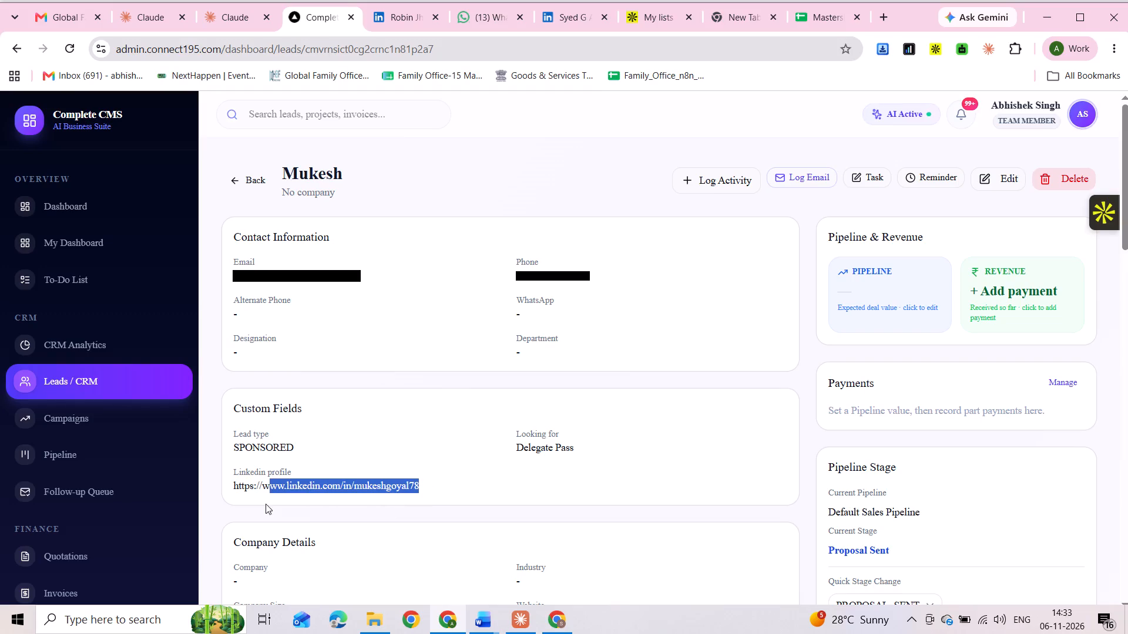
drag(266, 504, 236, 497)
right_click(263, 488)
right_click(263, 488)
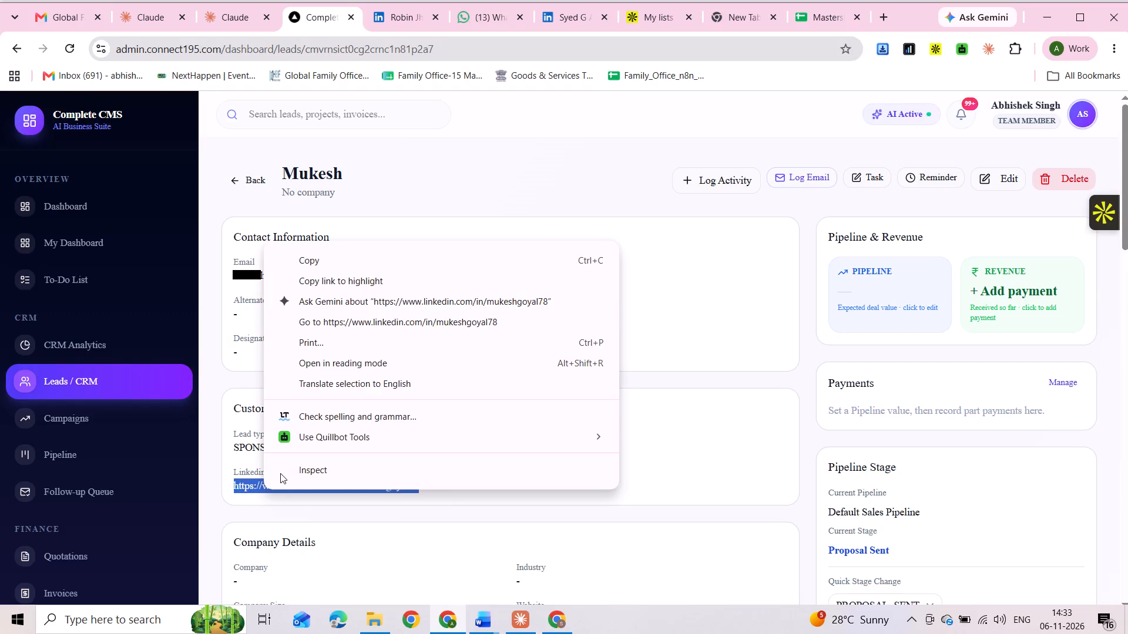
click(318, 262)
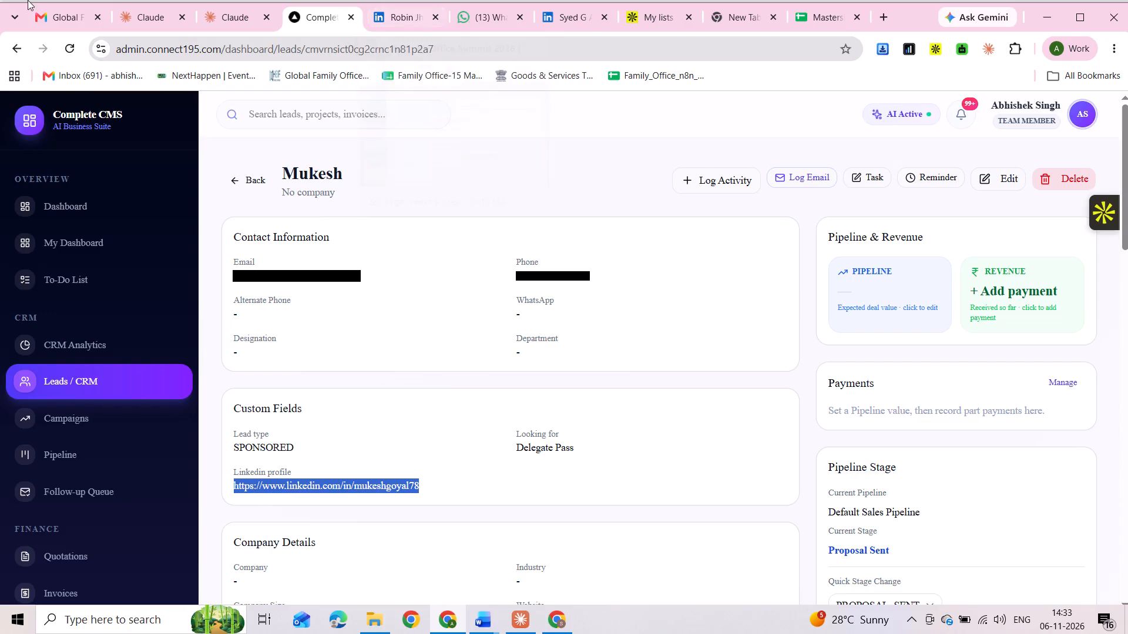
click(47, 15)
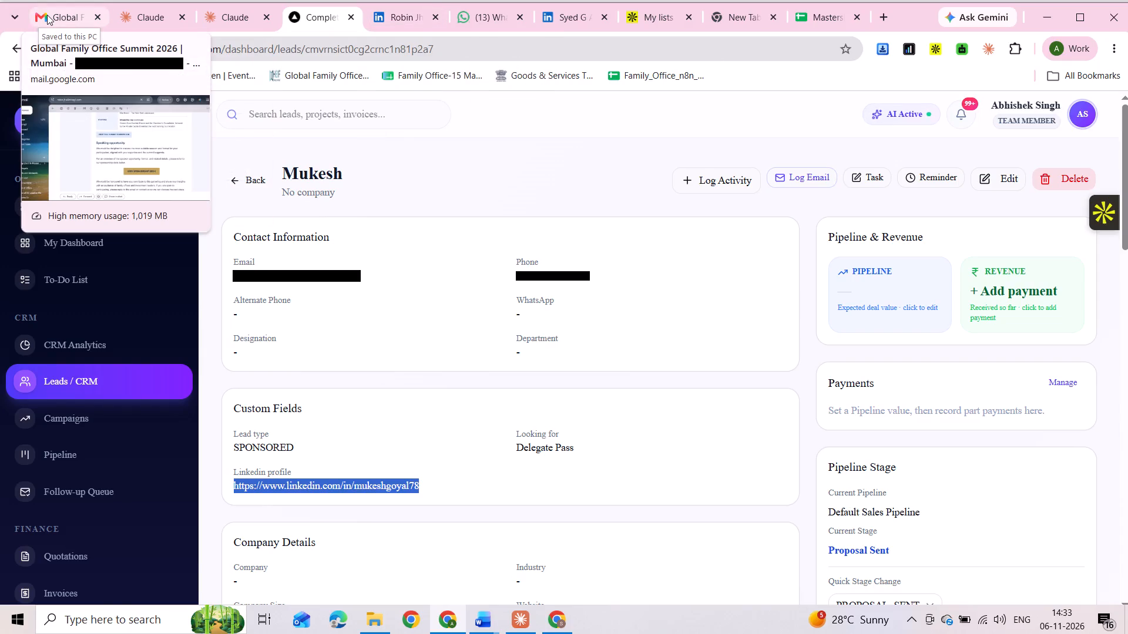
click(397, 6)
click(397, 11)
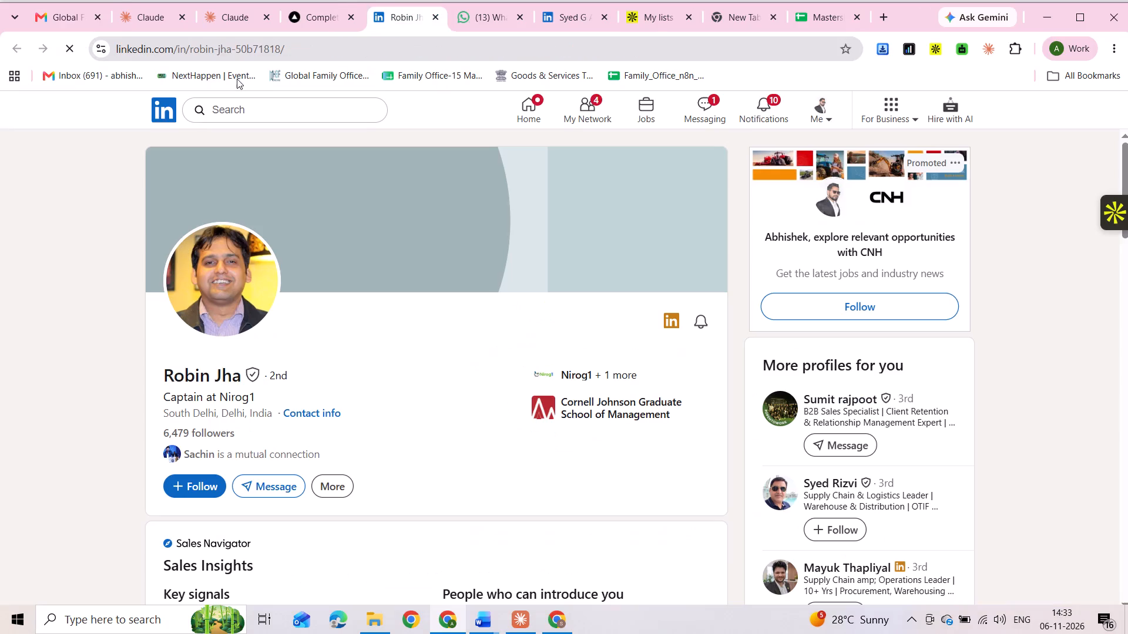
click(300, 55)
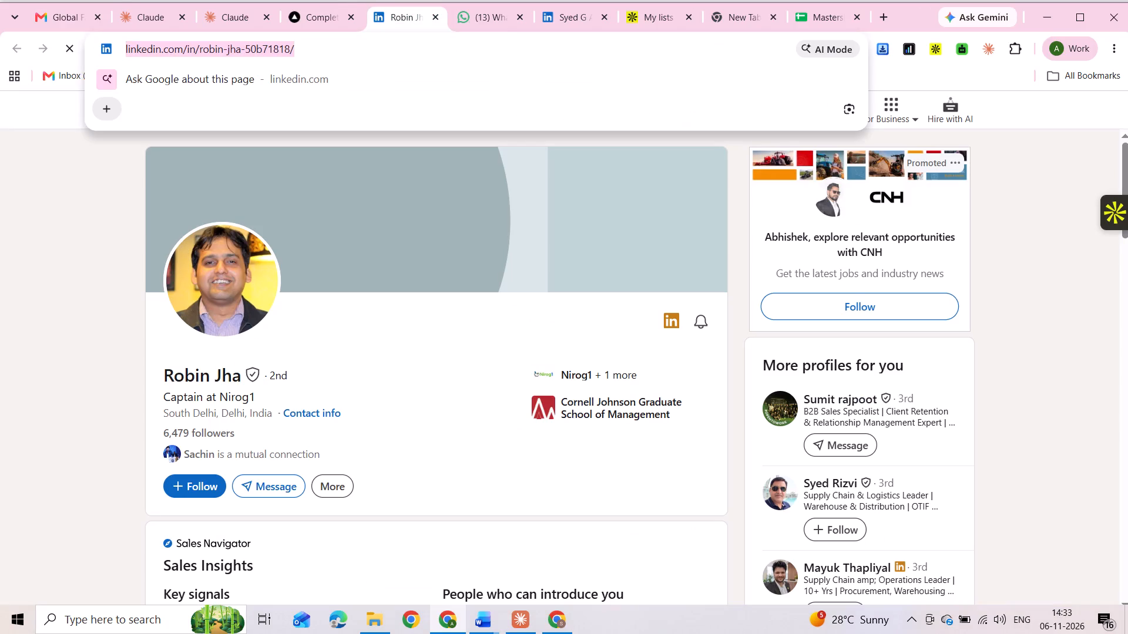
key(ctrl+v)
key(Return)
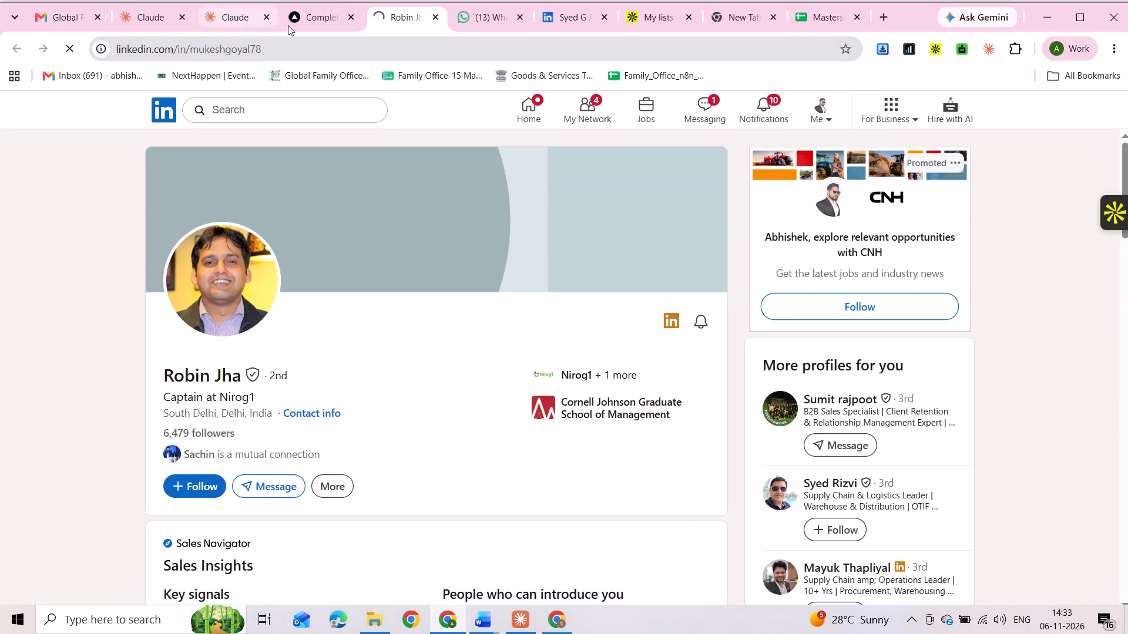
Return to Mukesh's lead in Complete CMS and review its contact information, custom fields and company details.
double_click(308, 17)
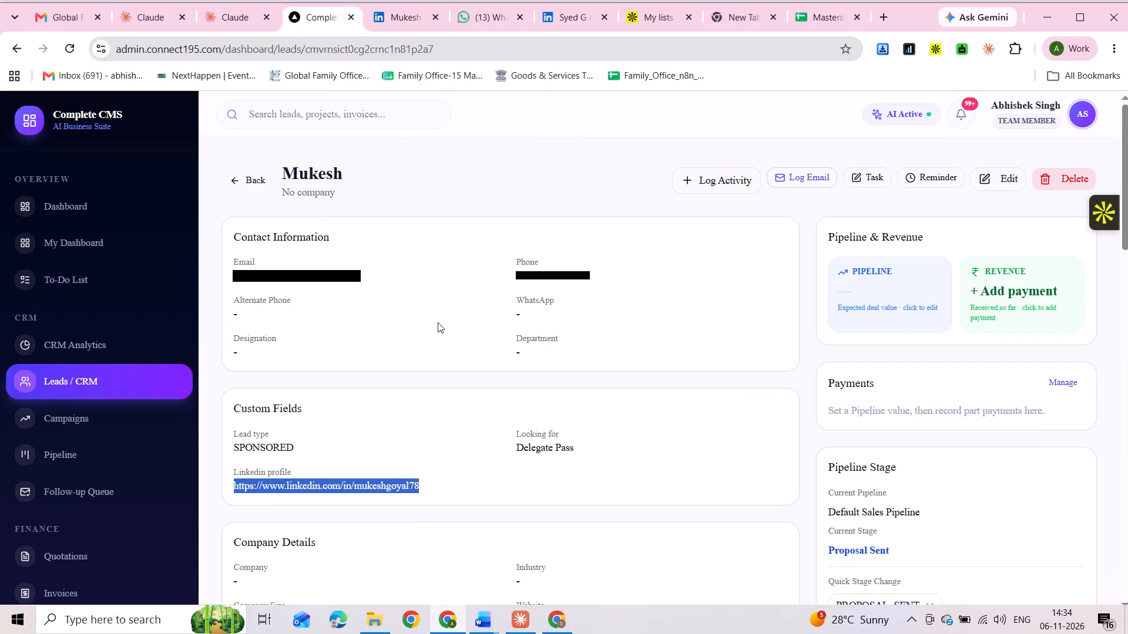
click(426, 421)
scroll(426, 421, down, 1)
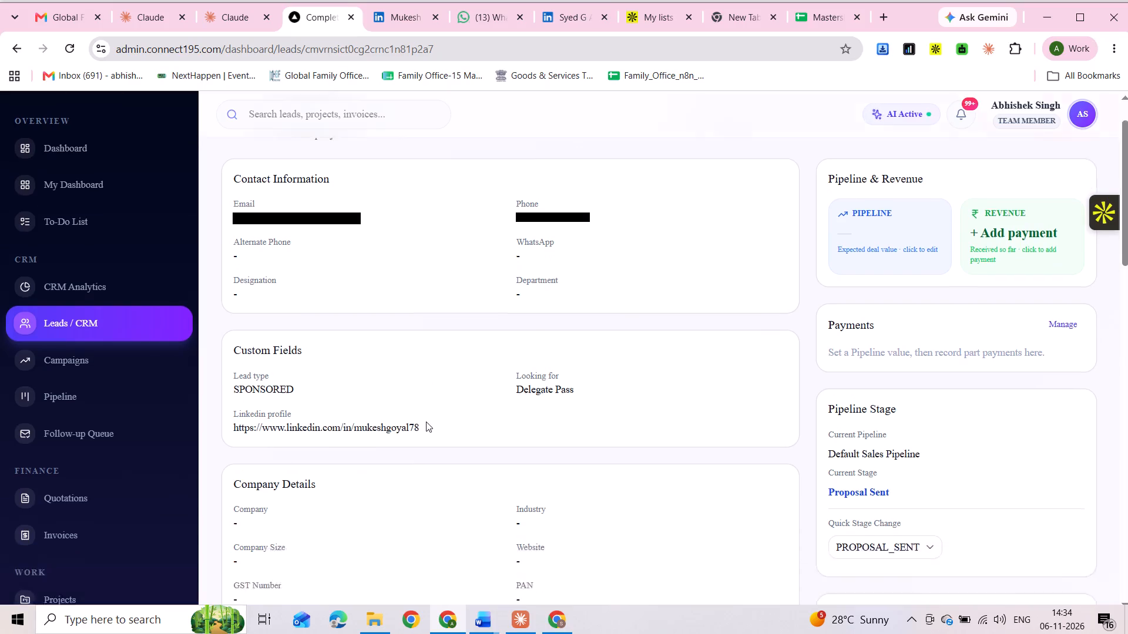
scroll(431, 418, down, 1)
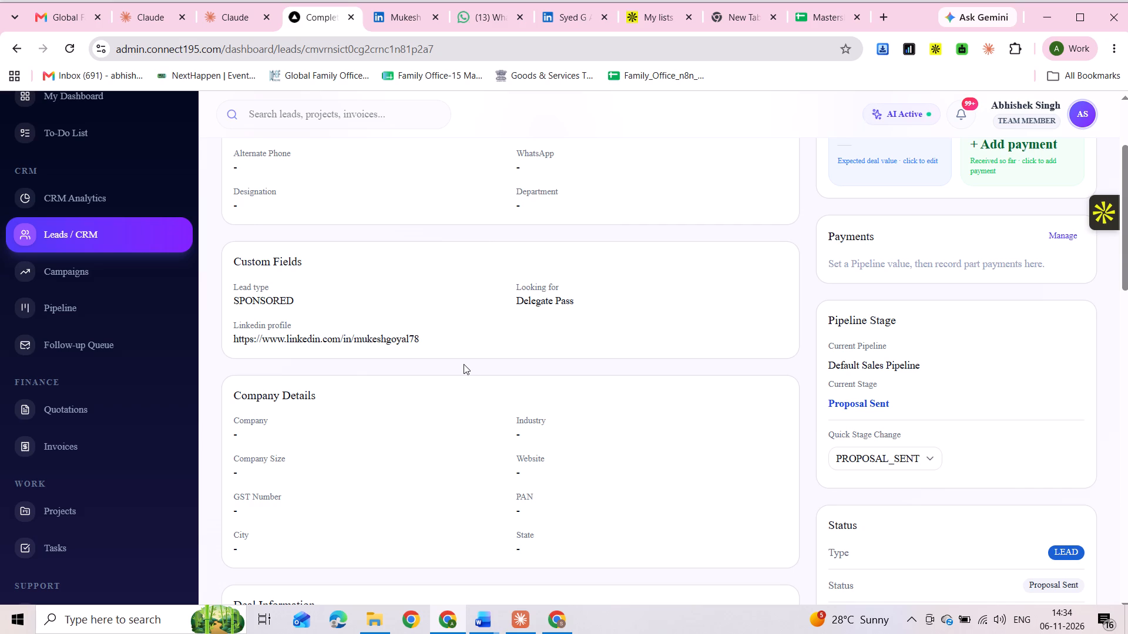
scroll(496, 314, up, 3)
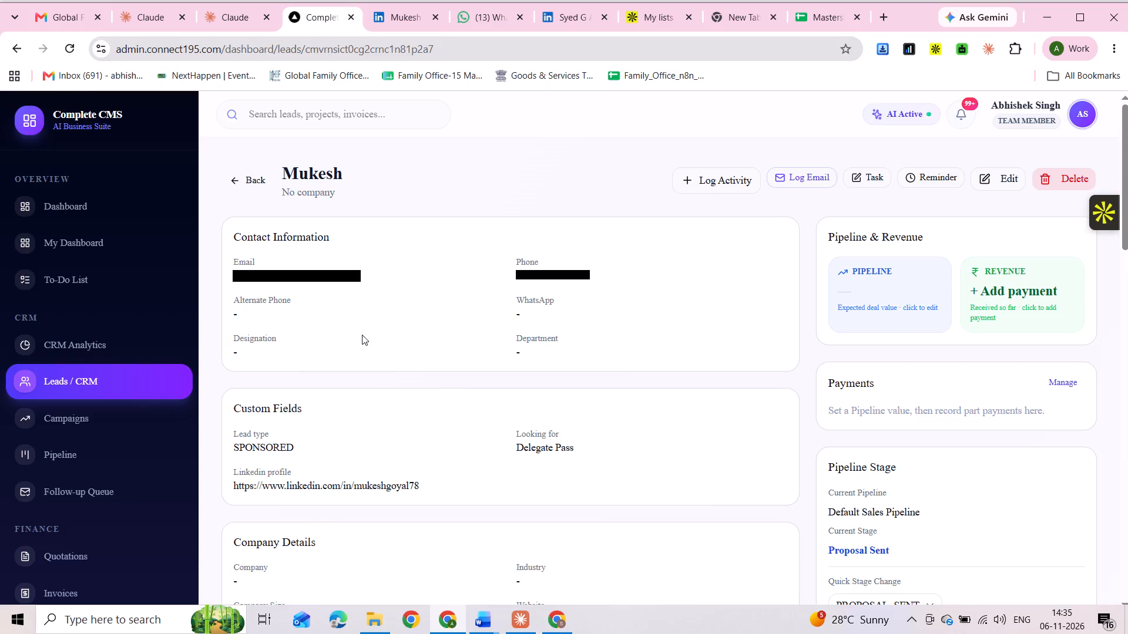
scroll(367, 349, down, 1)
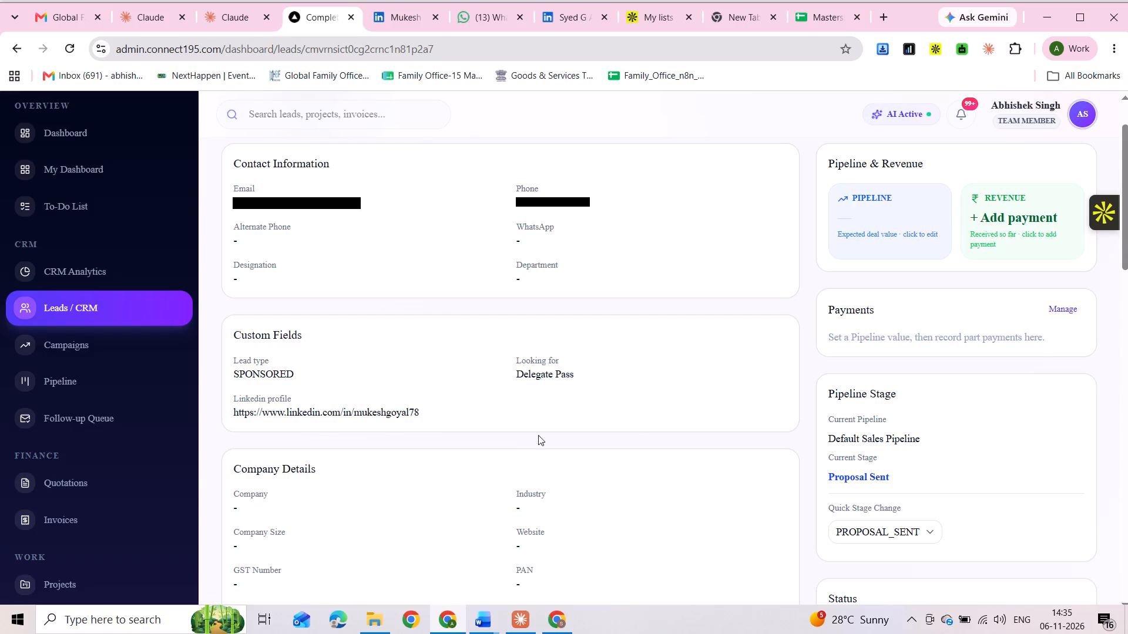
Change the pipeline stage of Mukesh's lead to Lost.
click(897, 534)
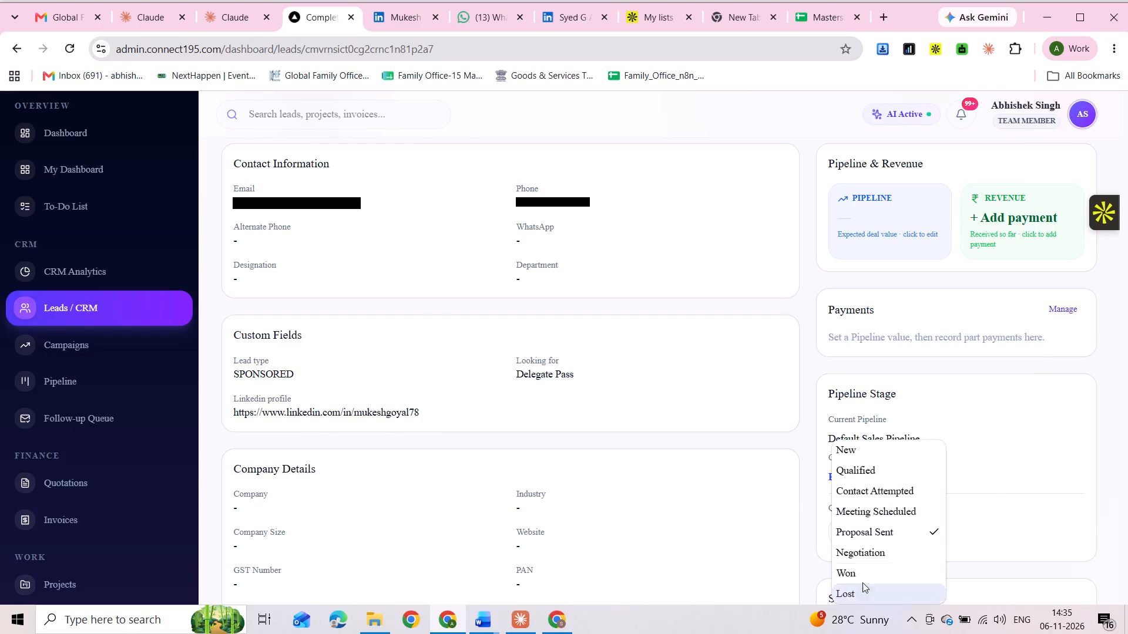
click(862, 591)
Post the discussion note "Ouside india plan in november" on Mukesh's lead and return to the campaign's leads.
scroll(640, 497, down, 6)
scroll(449, 506, down, 4)
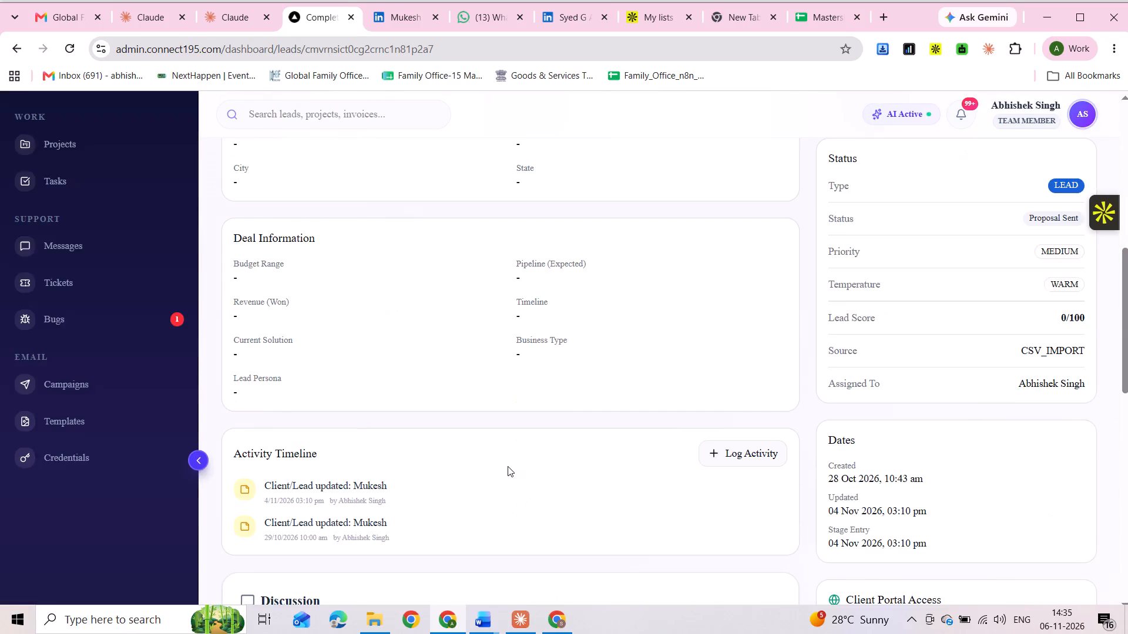
click(355, 448)
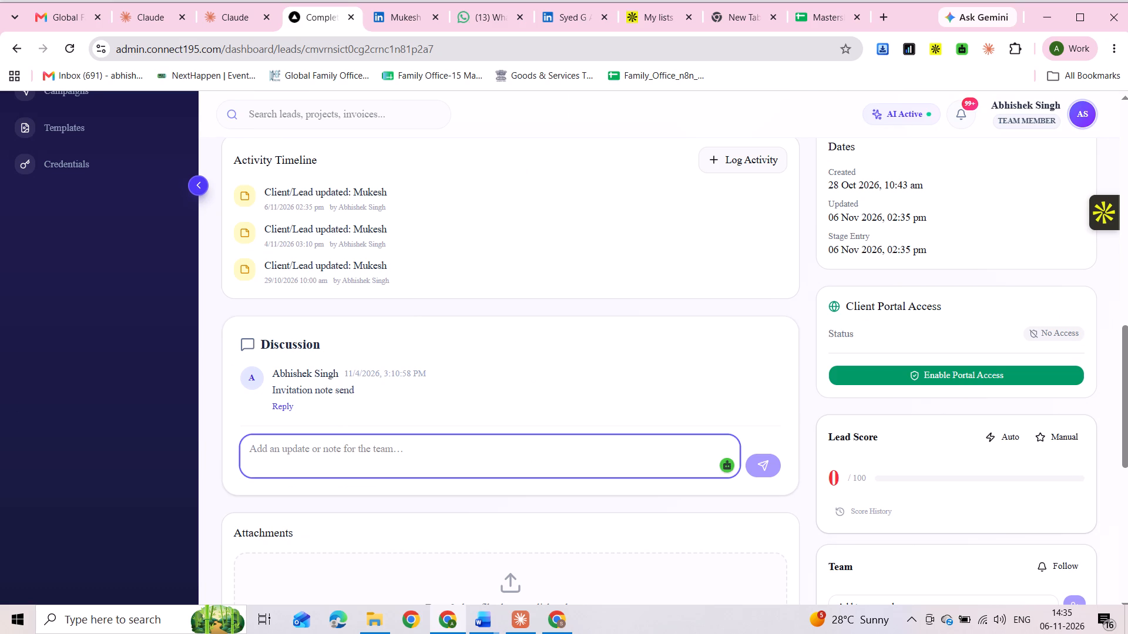
text(Ouside india)
key(space)
text(plan in november)
key(space)
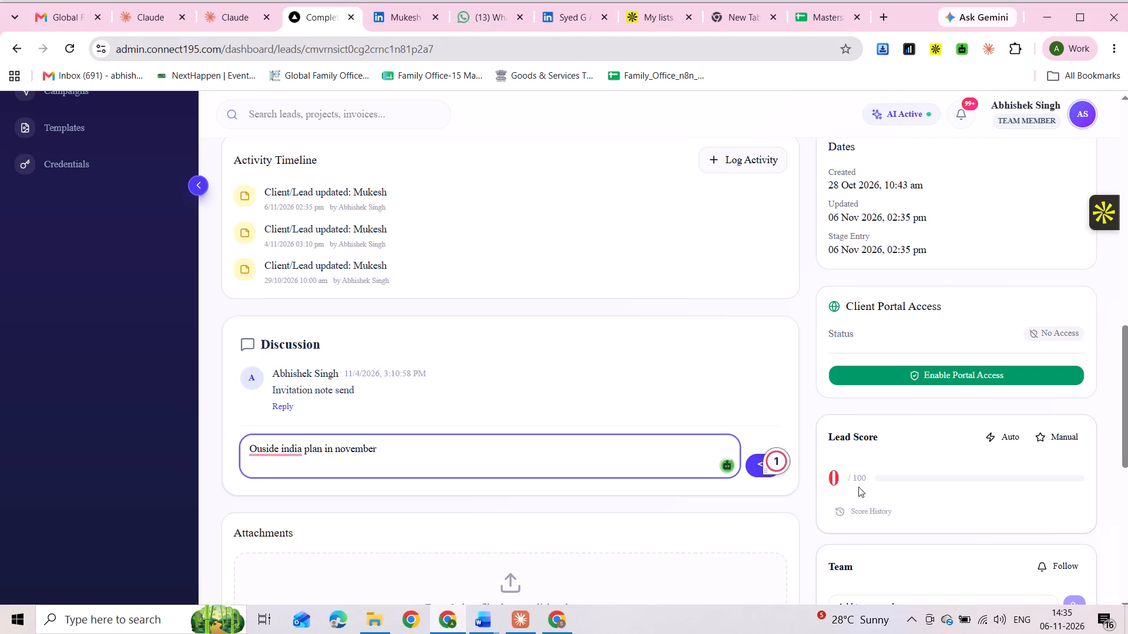
click(756, 463)
scroll(765, 436, up, 8)
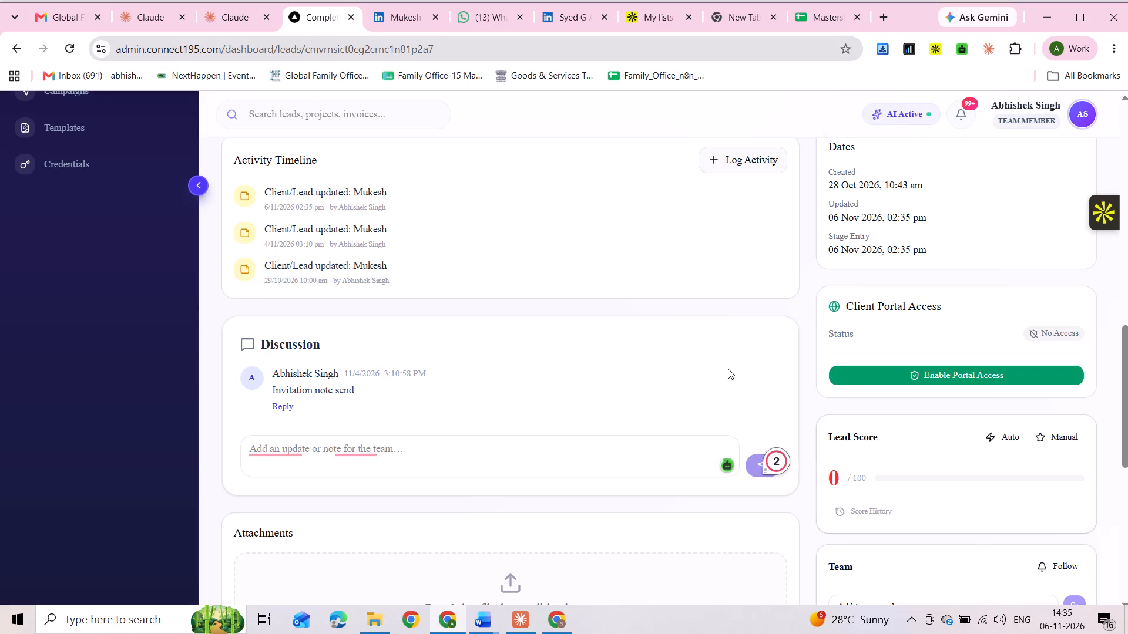
scroll(728, 369, up, 3)
click(241, 180)
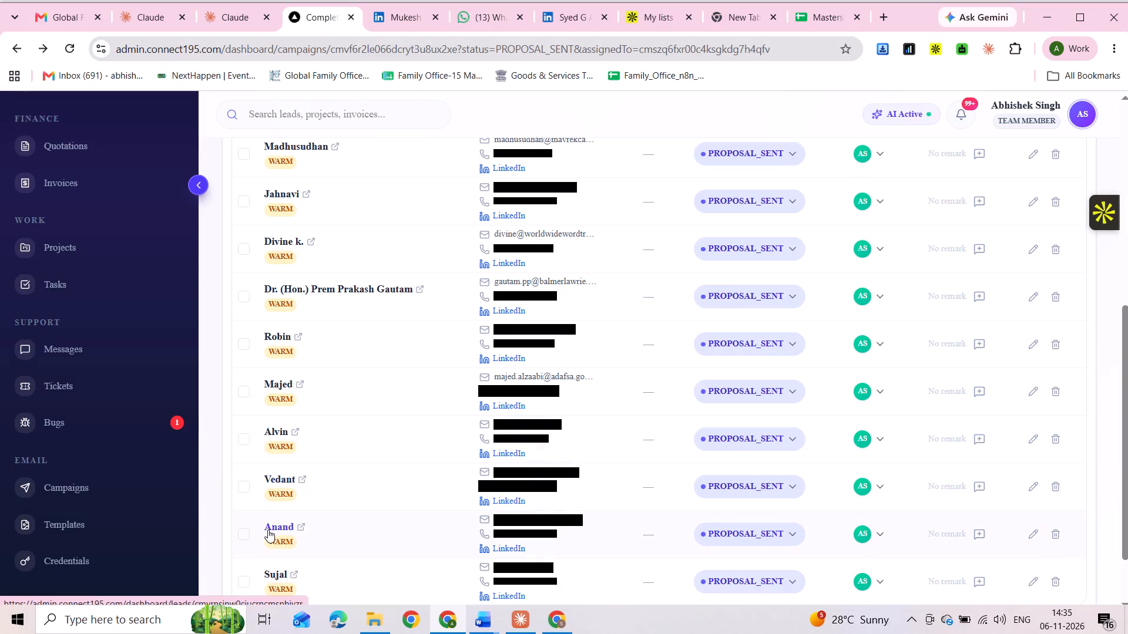
Open Anand's lead from the campaign list and review its activity timeline, discussion and contact details.
click(270, 530)
scroll(438, 397, down, 7)
scroll(442, 397, up, 1)
scroll(442, 397, down, 4)
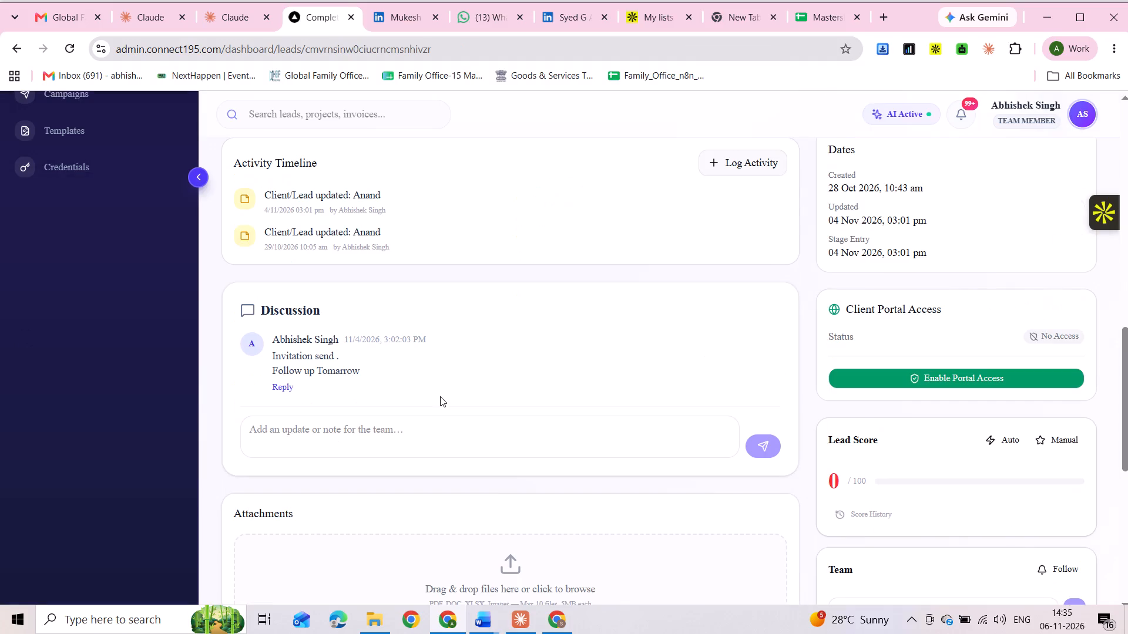
scroll(429, 385, up, 15)
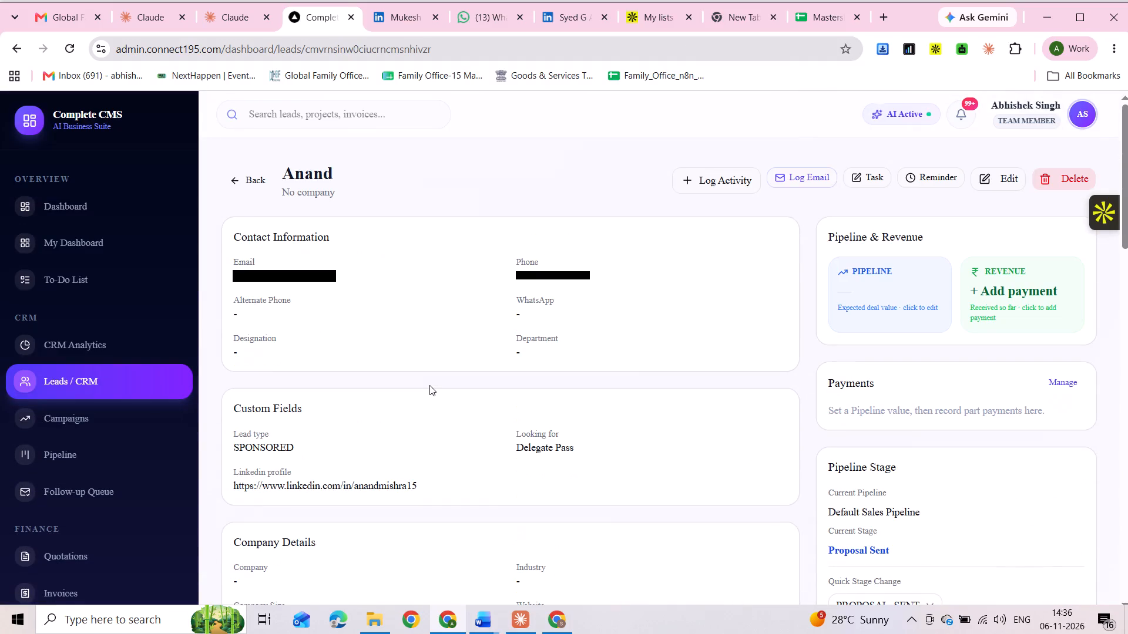
scroll(429, 385, up, 2)
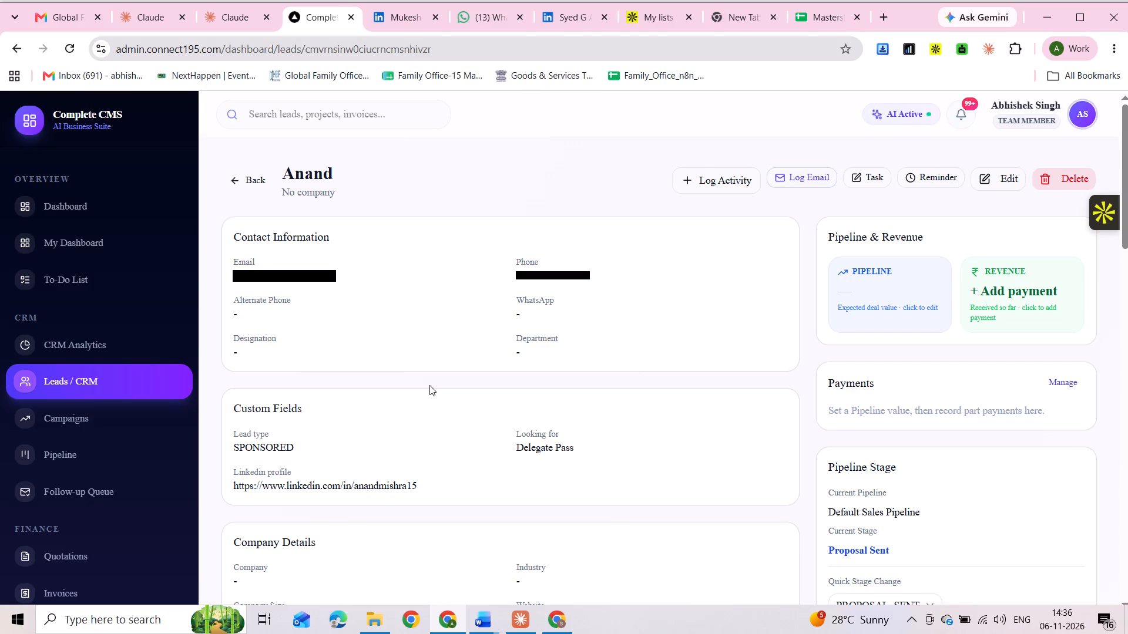
Copy the LinkedIn profile address from Anand's custom fields, try to open it in the existing LinkedIn page, and return to the lead.
click(421, 489)
click(290, 485)
click(419, 487)
drag(419, 487, 224, 498)
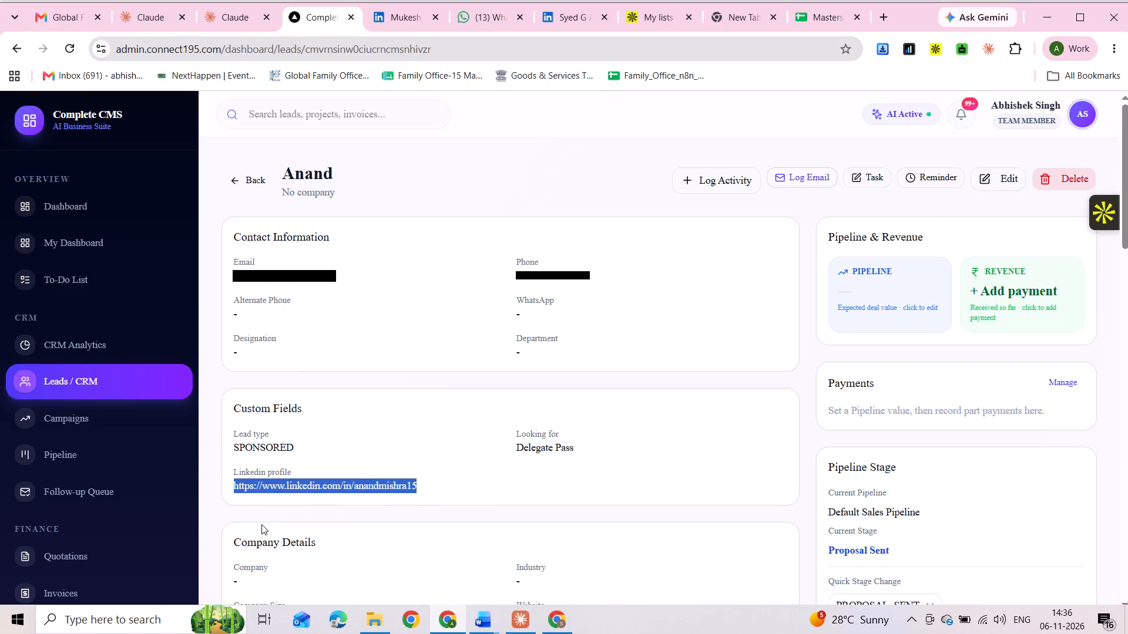
key(ctrl+c)
key(ctrl+c)
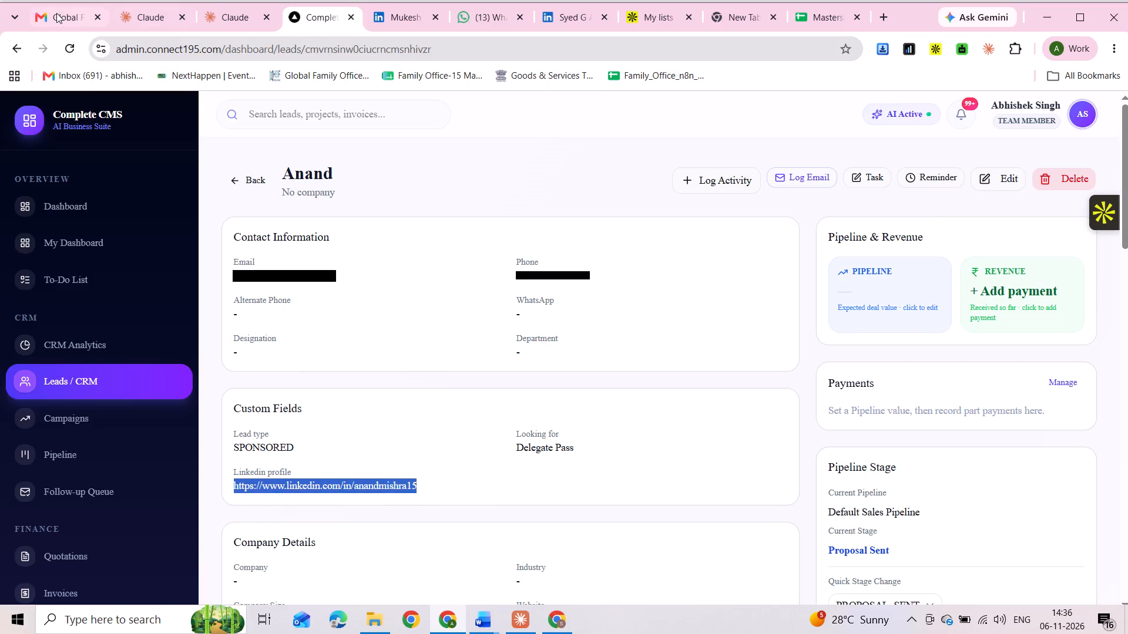
click(56, 13)
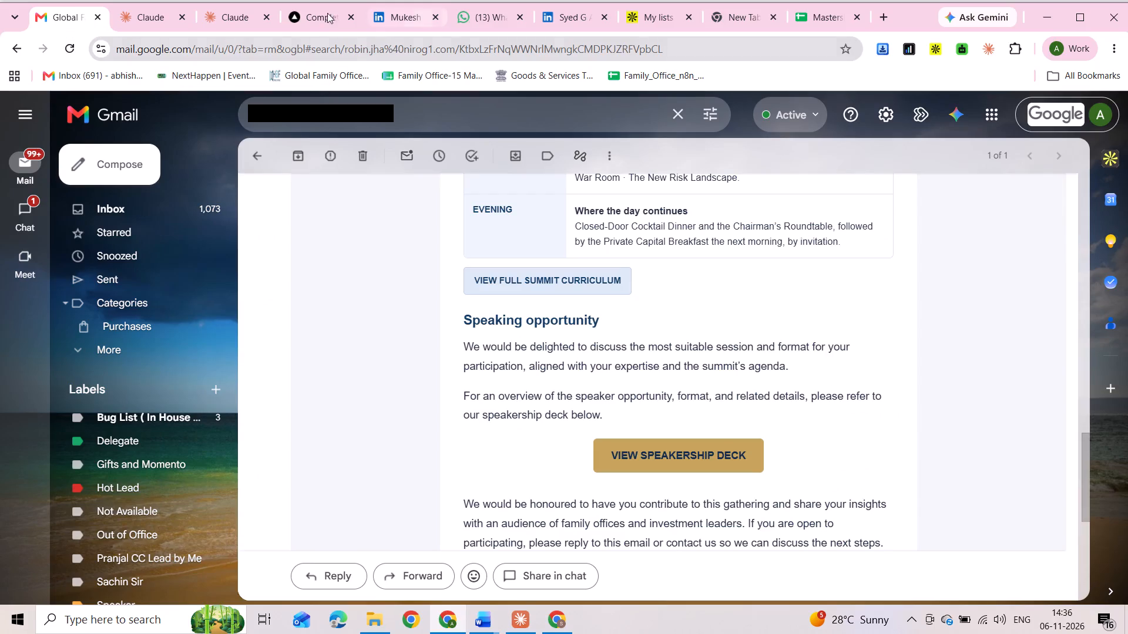
click(314, 11)
double_click(314, 12)
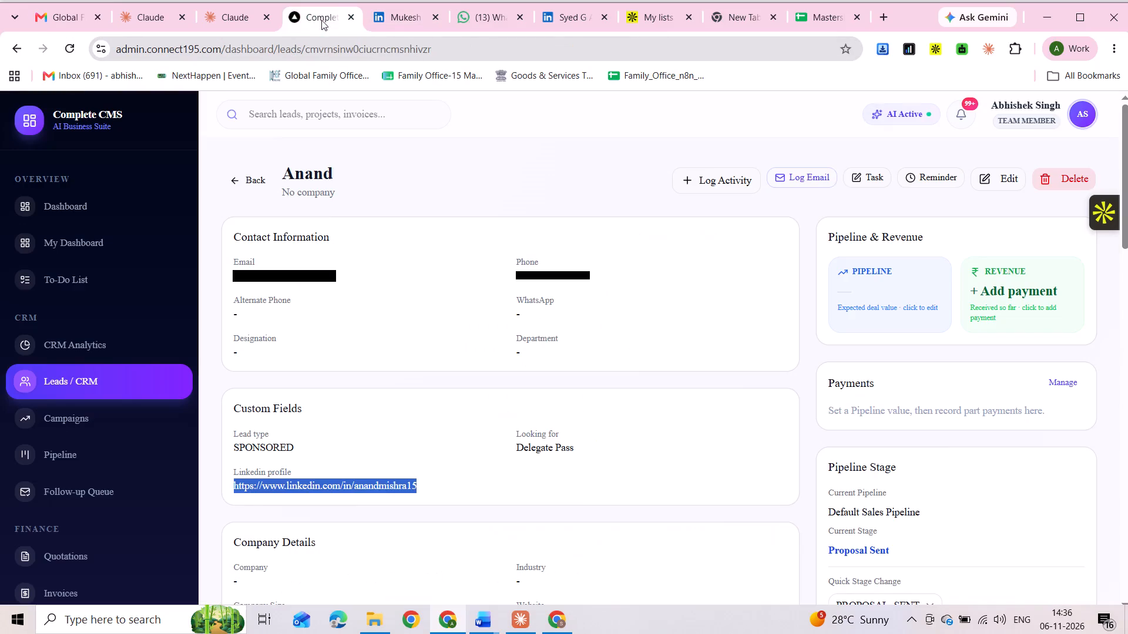
click(394, 21)
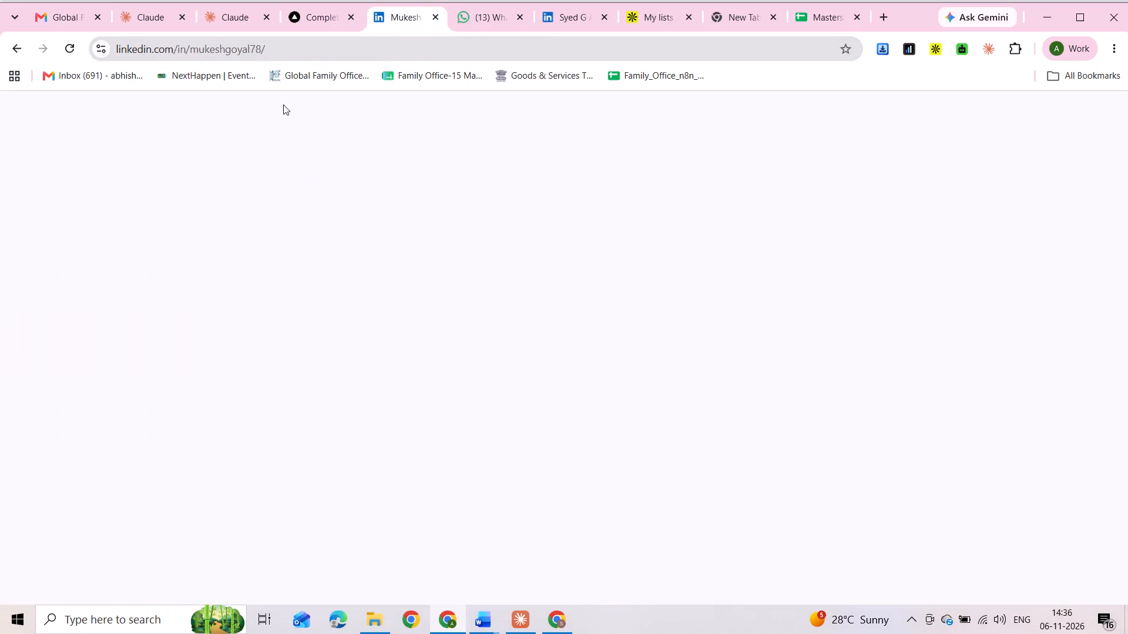
click(301, 53)
key(ctrl+v)
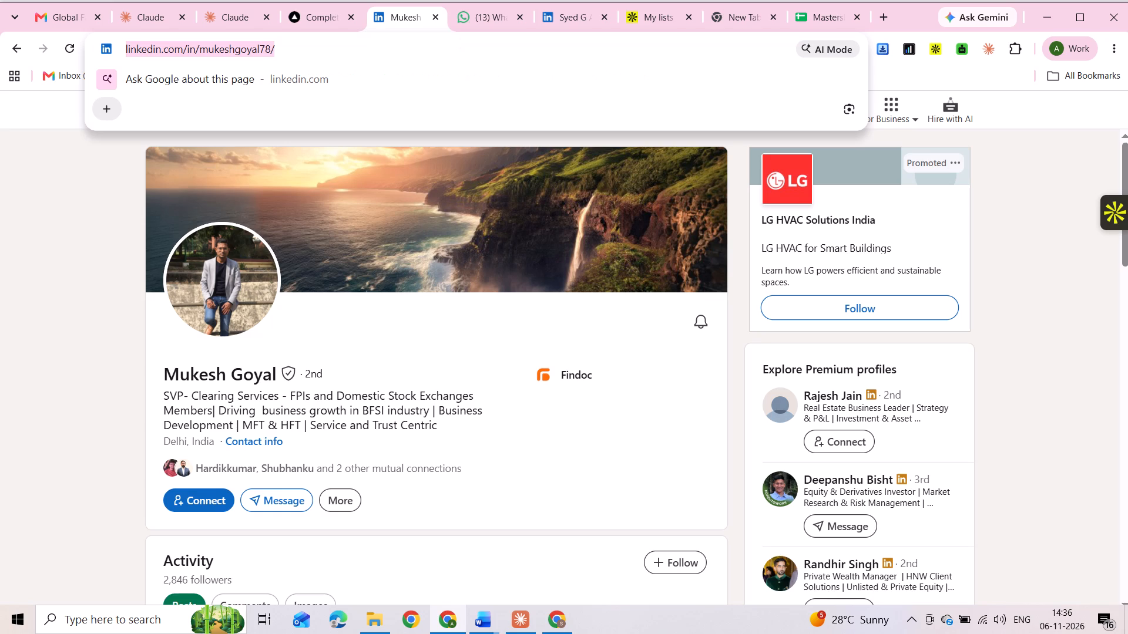
key(ctrl+v)
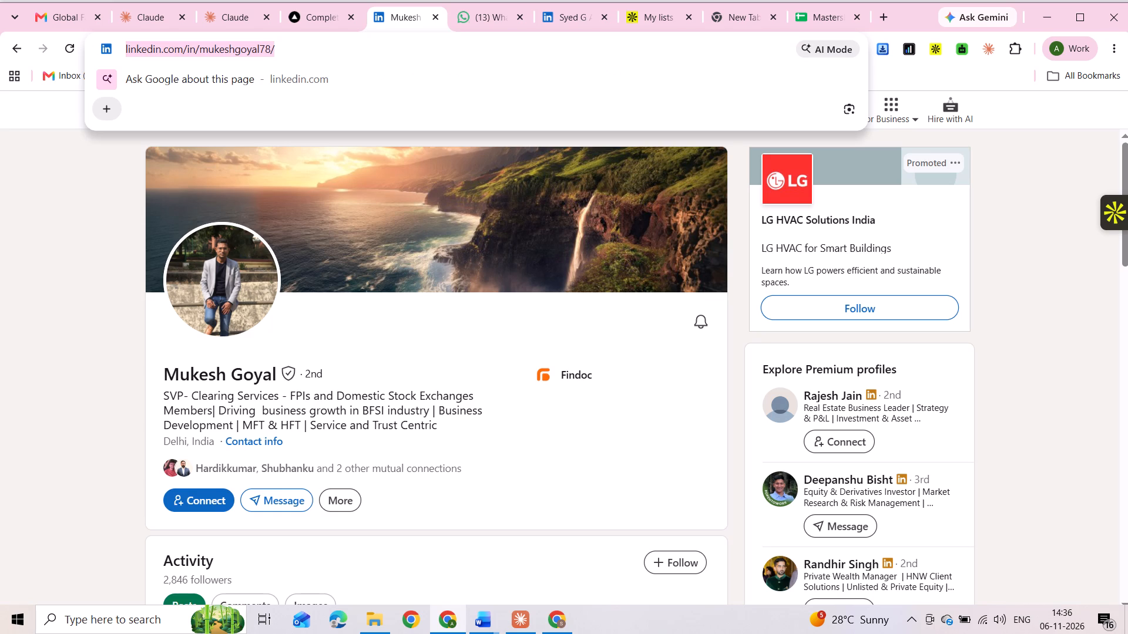
click(308, 26)
click(388, 25)
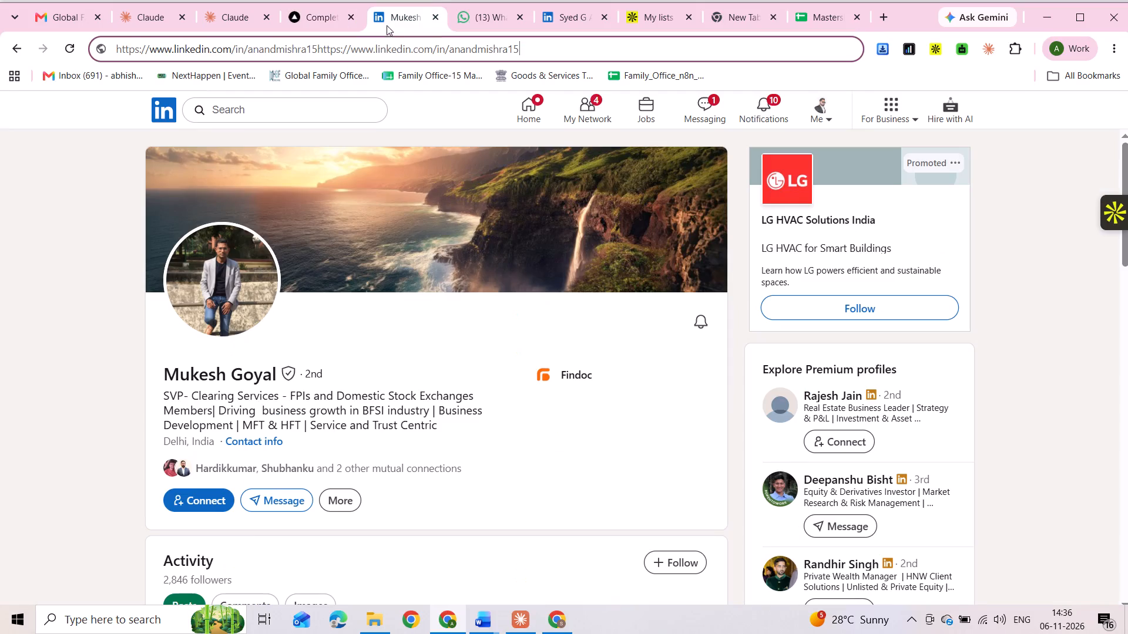
key(Return)
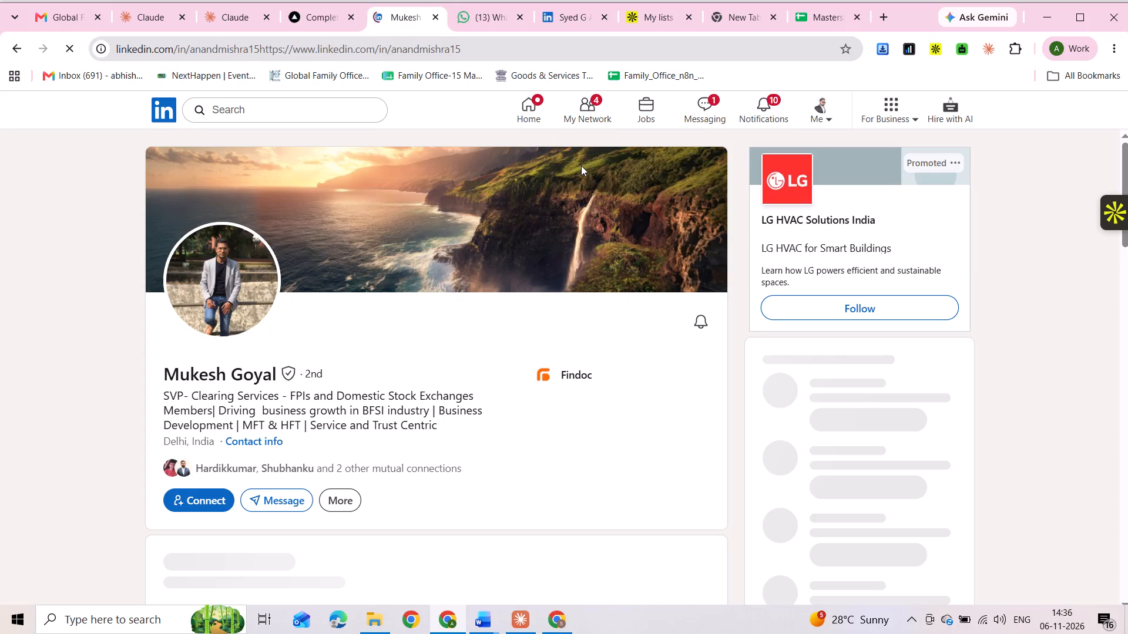
double_click(320, 16)
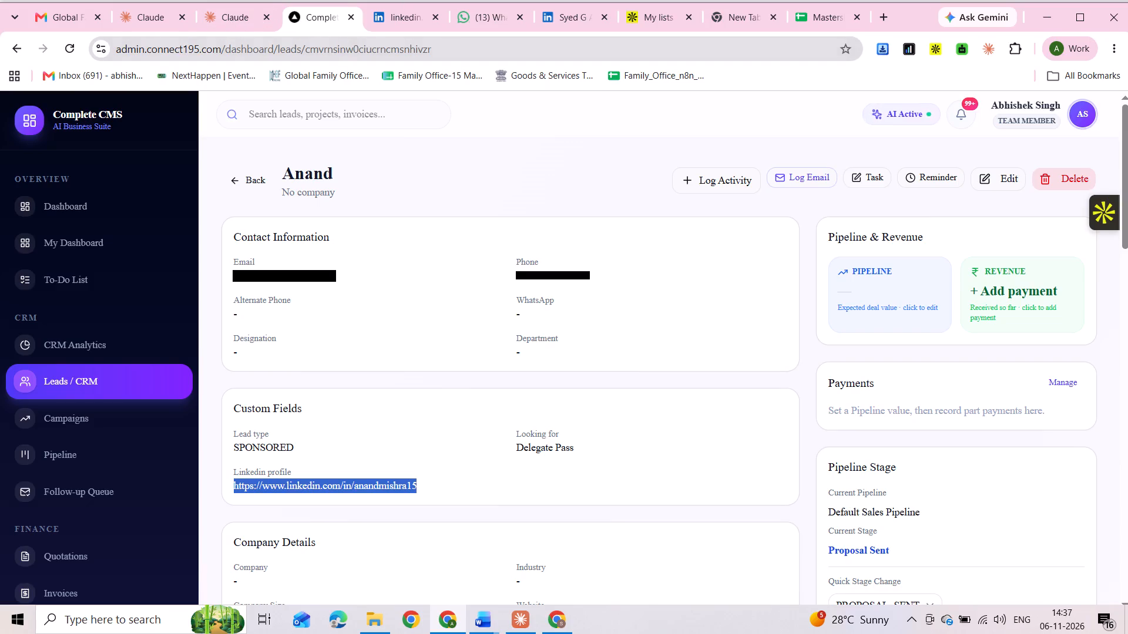
Post the discussion note "call not picked" on Anand's lead.
scroll(480, 339, down, 9)
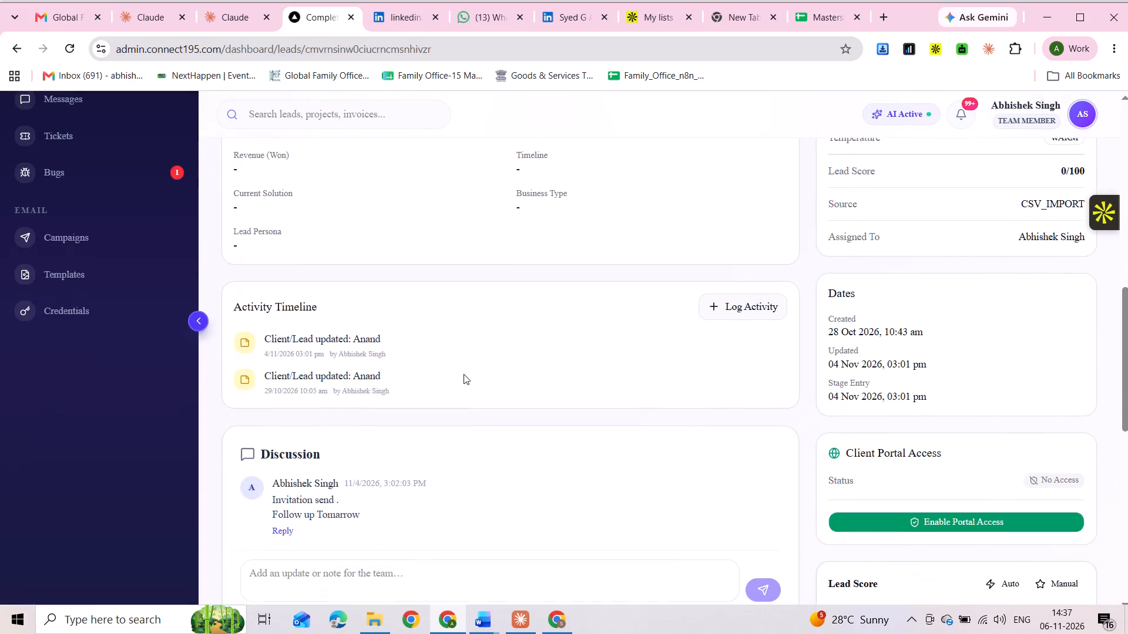
scroll(336, 512, down, 2)
click(337, 431)
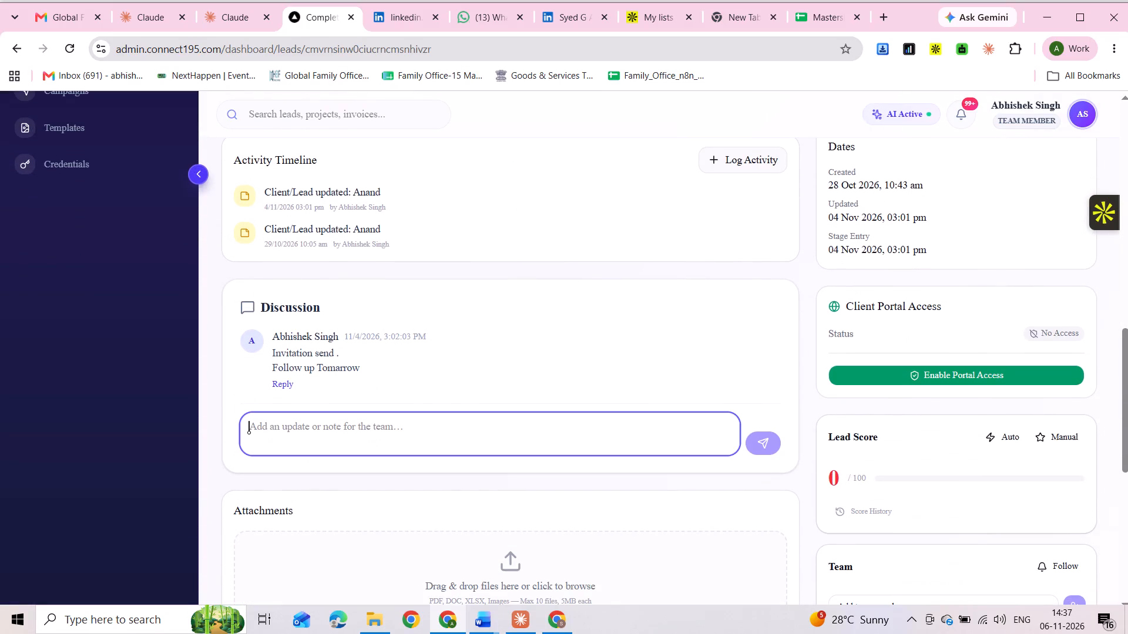
text(call not picked)
key(space)
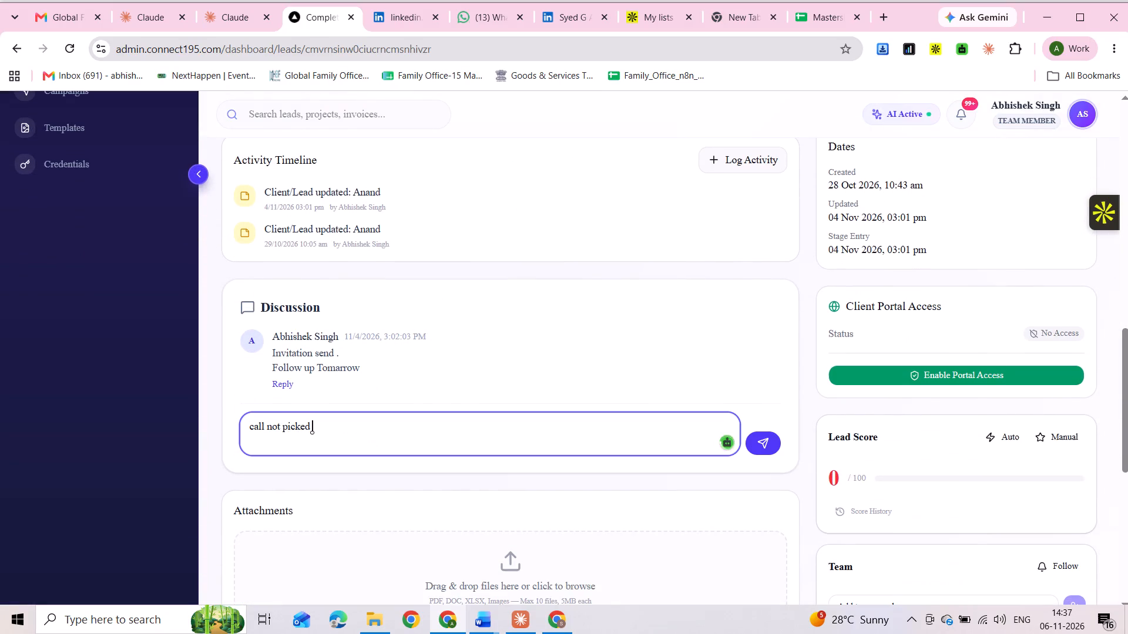
key(Return)
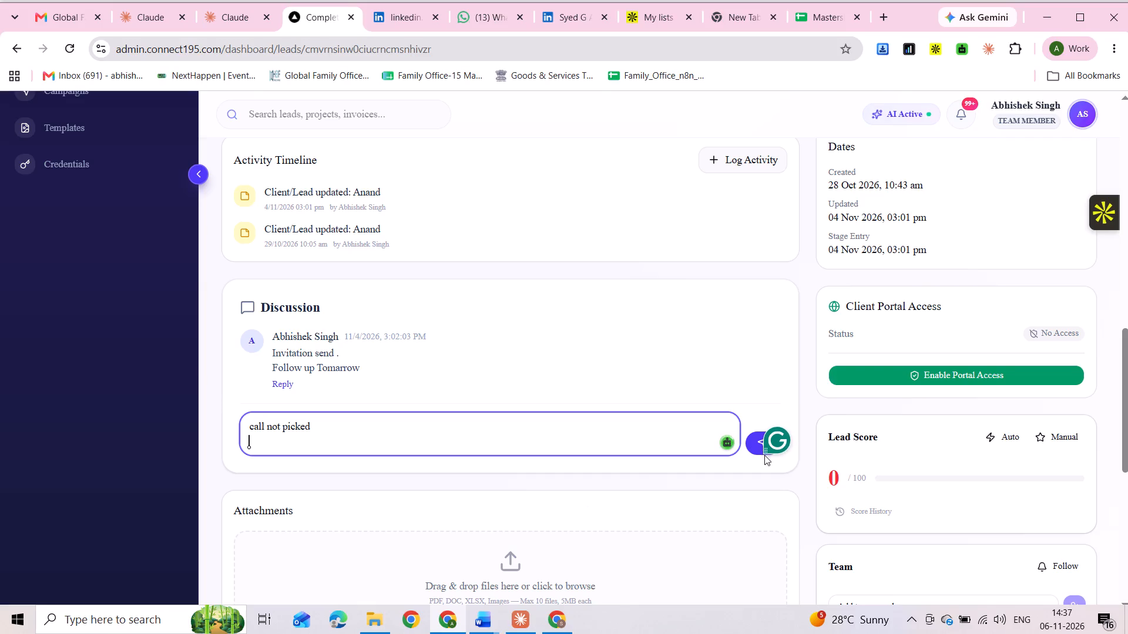
click(753, 442)
scroll(398, 129, up, 3)
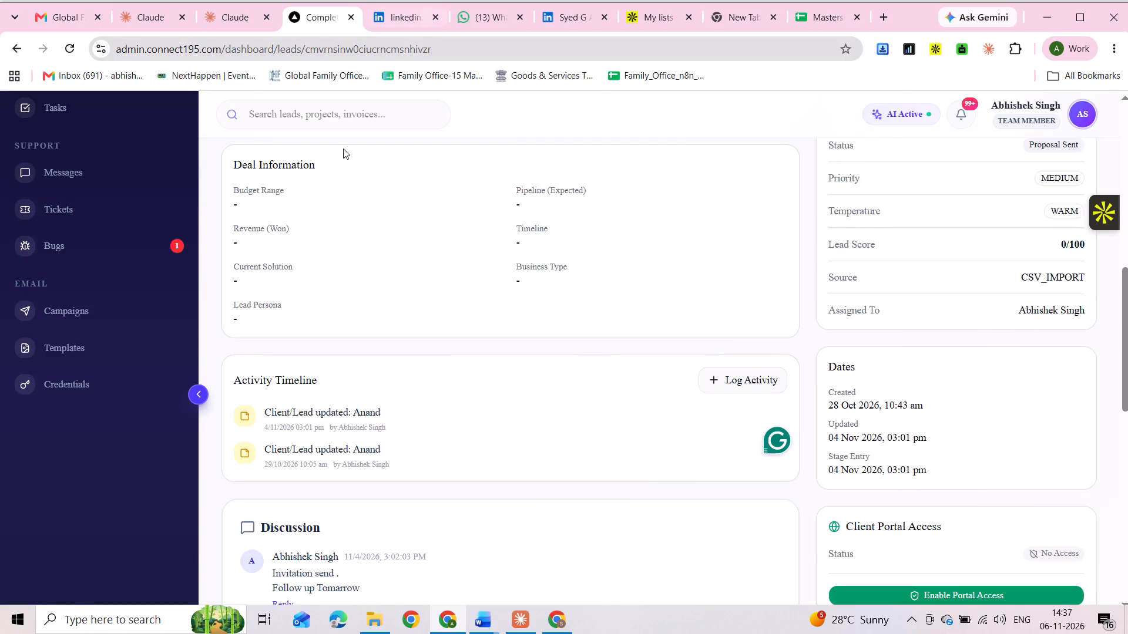
scroll(343, 149, up, 7)
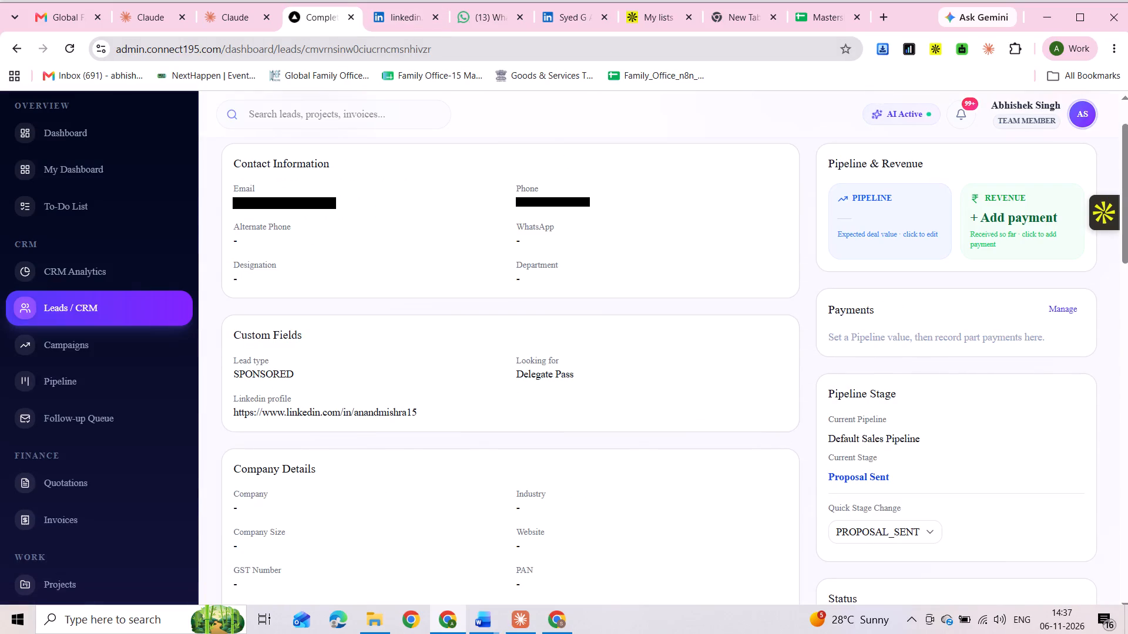
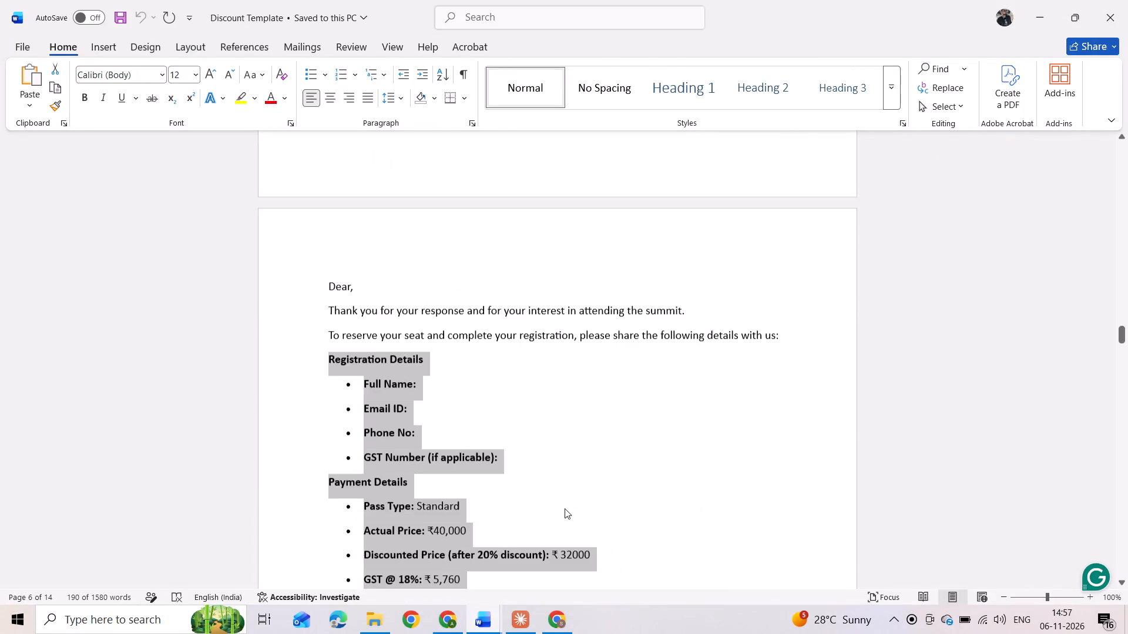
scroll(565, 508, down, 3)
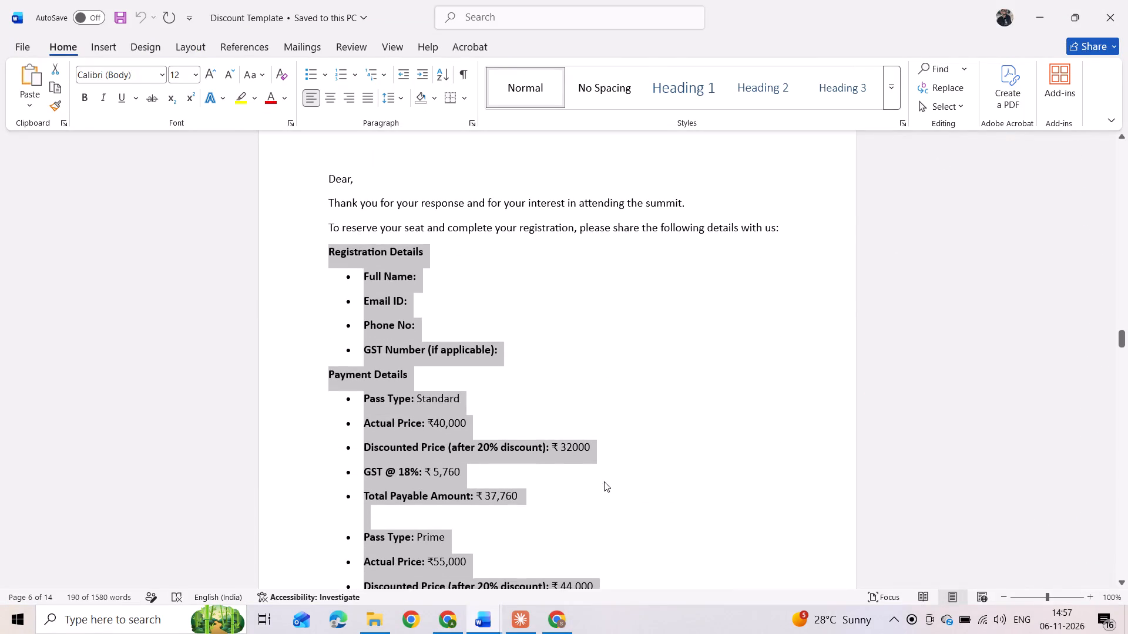
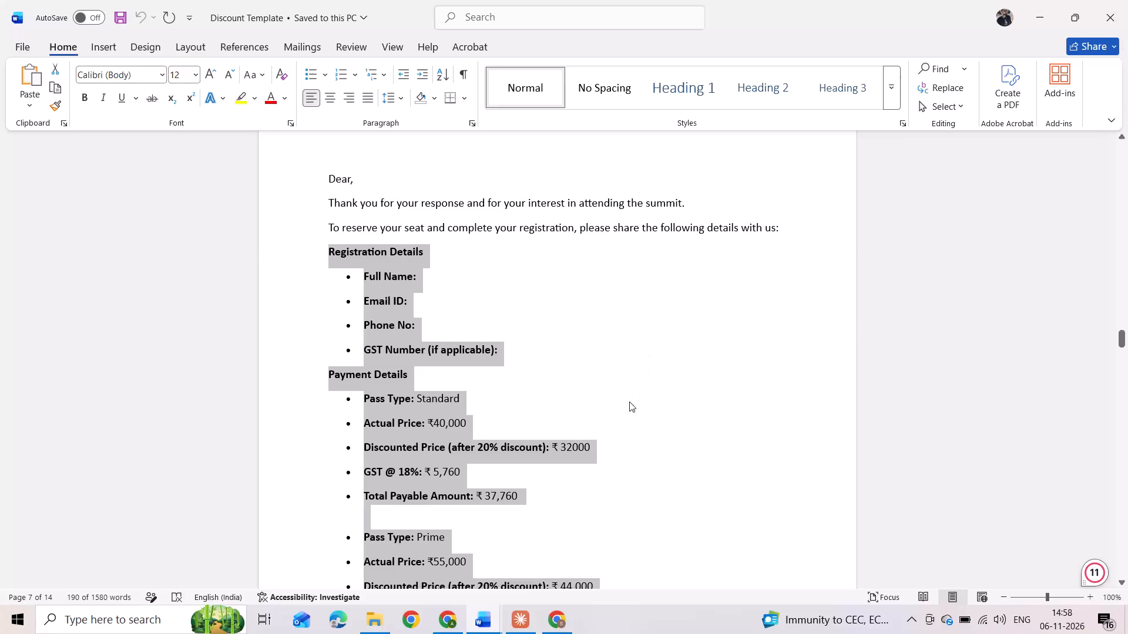
Review the Discount Template's registration email, from the registration and pass payment details through the payment link and closing lines.
scroll(572, 413, down, 3)
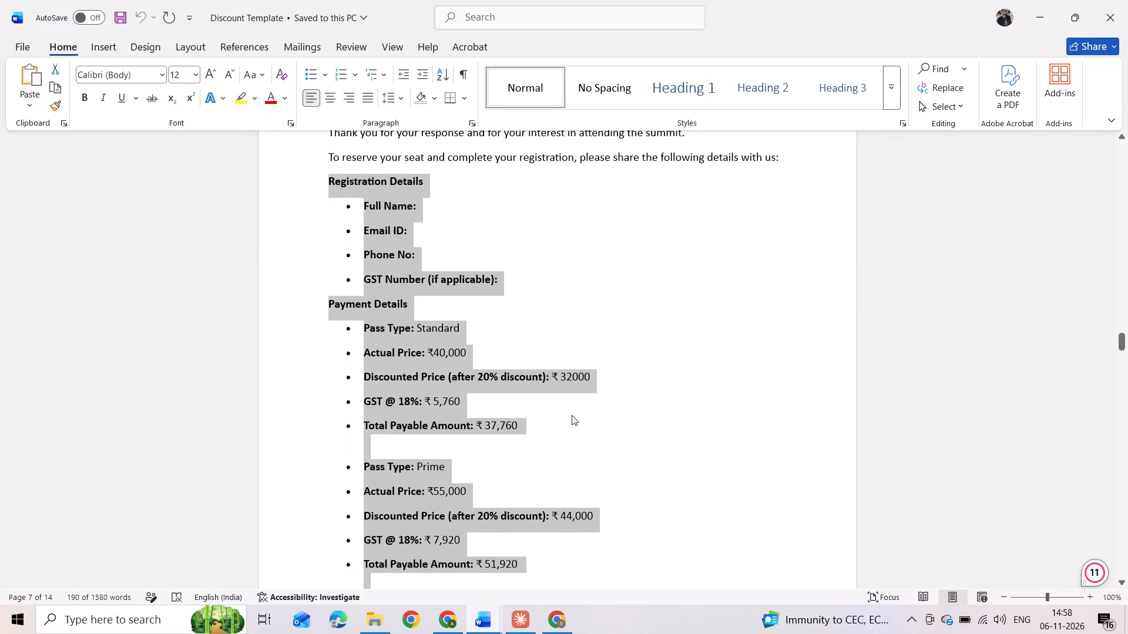
scroll(569, 419, down, 8)
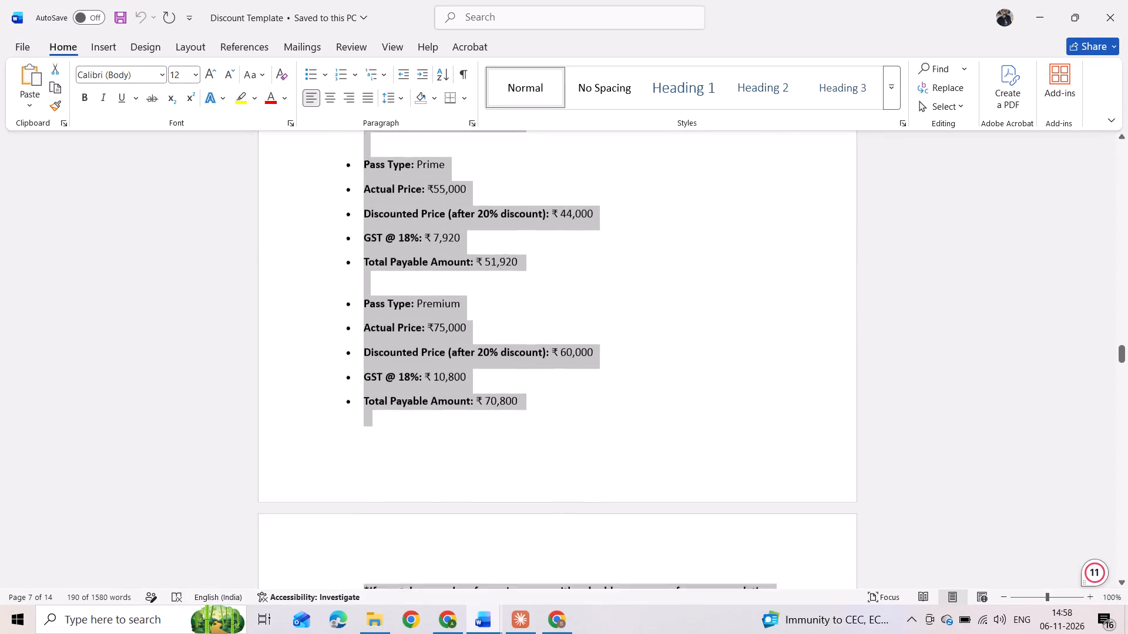
scroll(562, 446, down, 11)
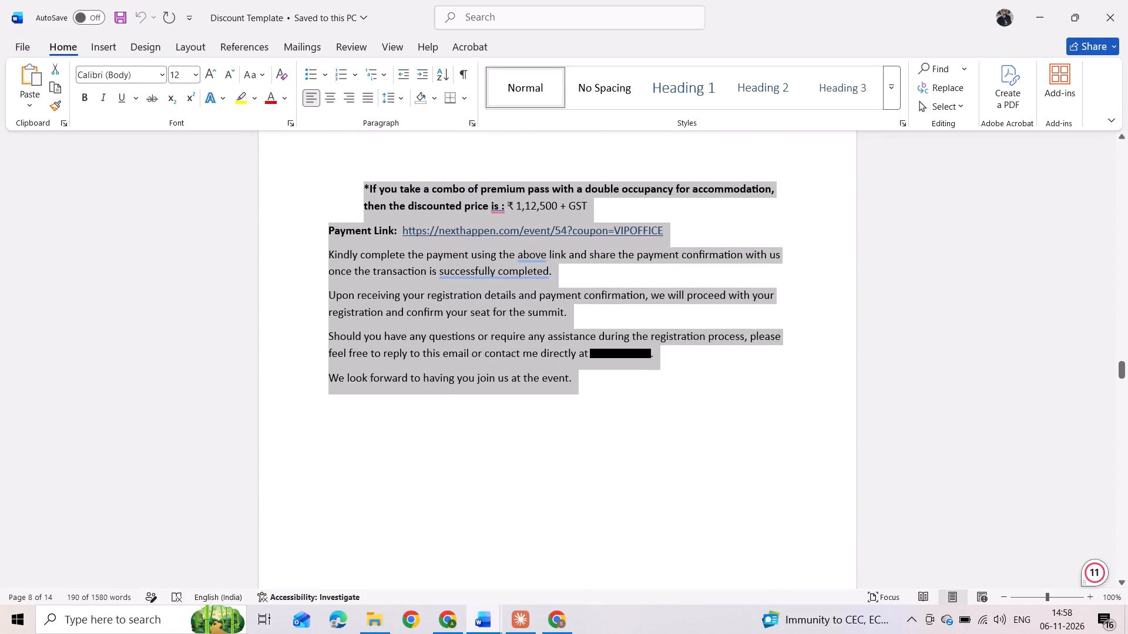
scroll(558, 456, up, 1)
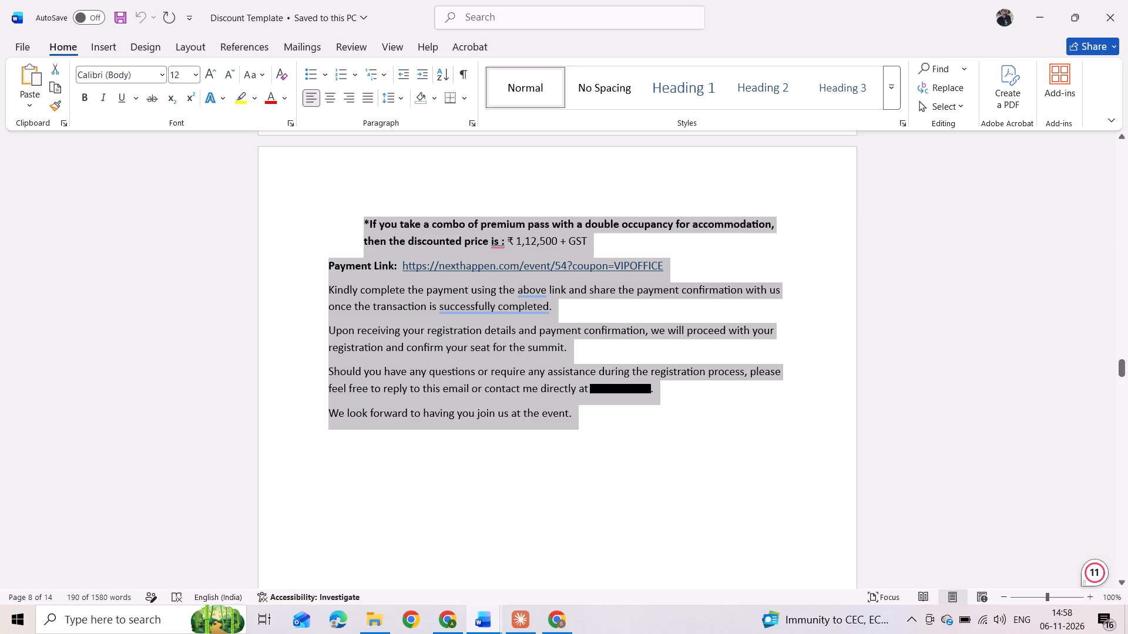
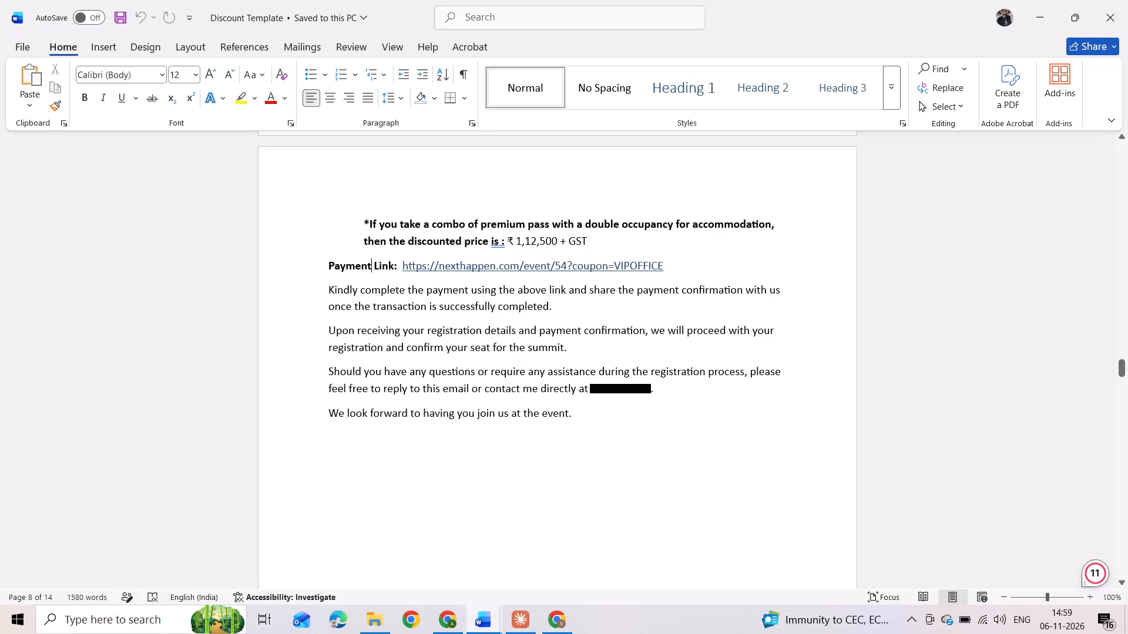
Copy the whole Payment Link line, including its nexthappen.com coupon URL, from the Discount Template document.
drag(455, 261, 507, 265)
key(ctrl+c)
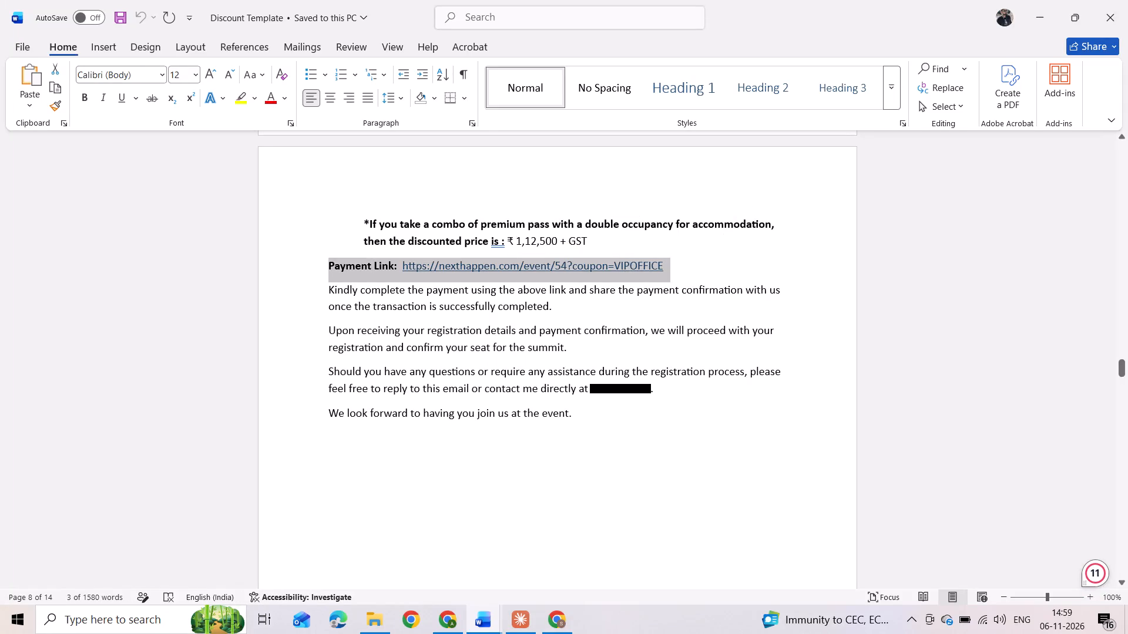
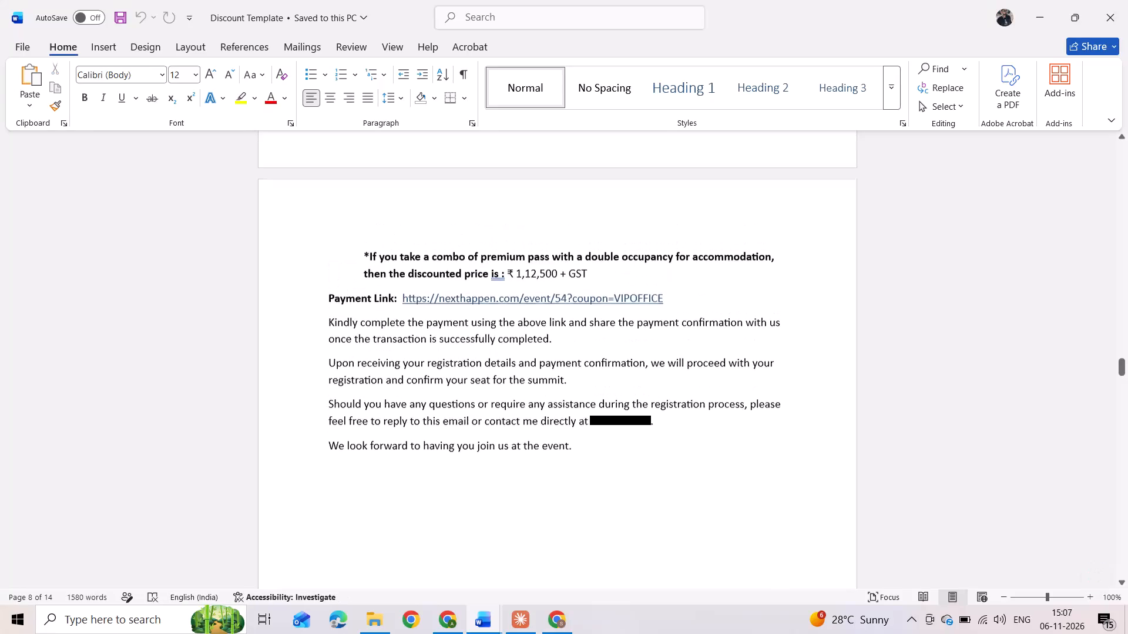
Review the summit registration email in the Discount Template document, from the payment link back through the pass pricing and registration details to the greeting.
scroll(691, 539, up, 9)
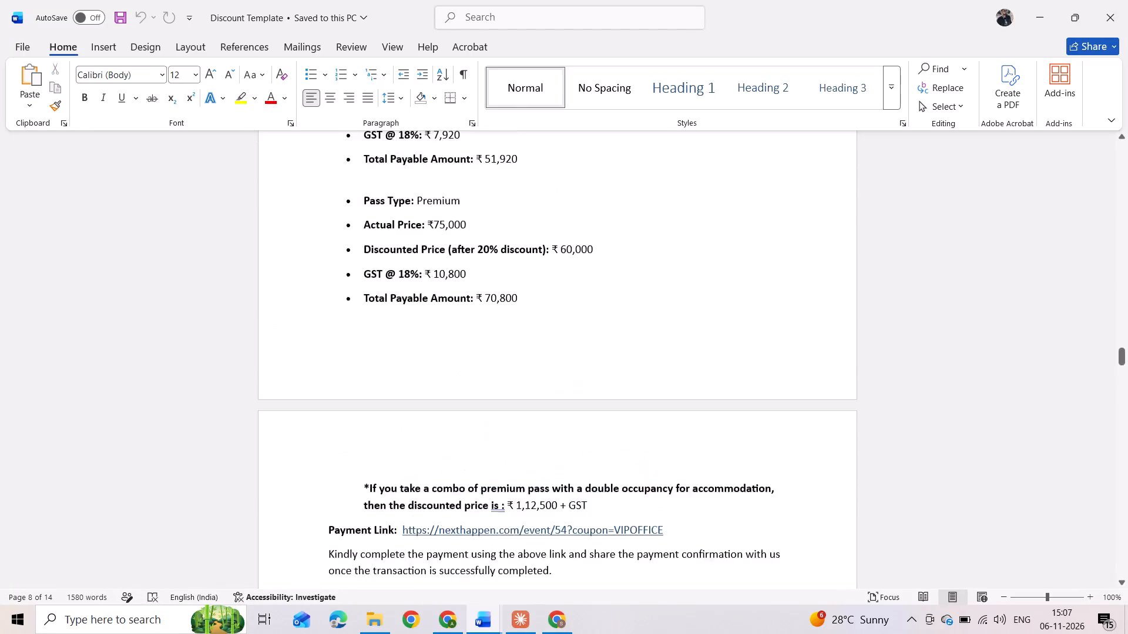
scroll(688, 556, up, 6)
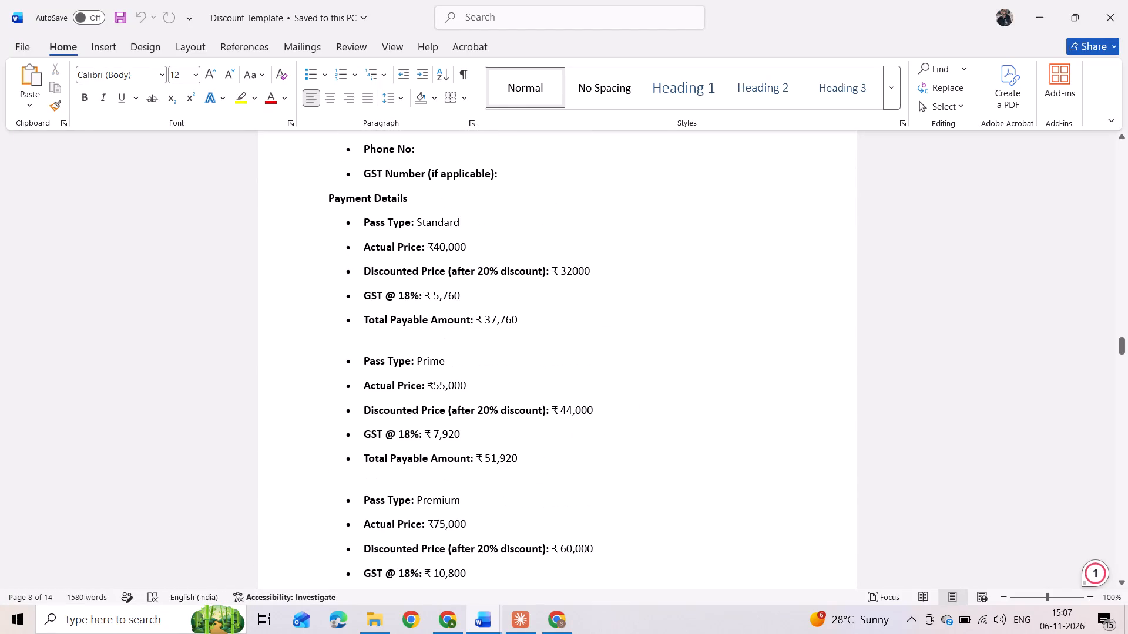
scroll(746, 558, up, 5)
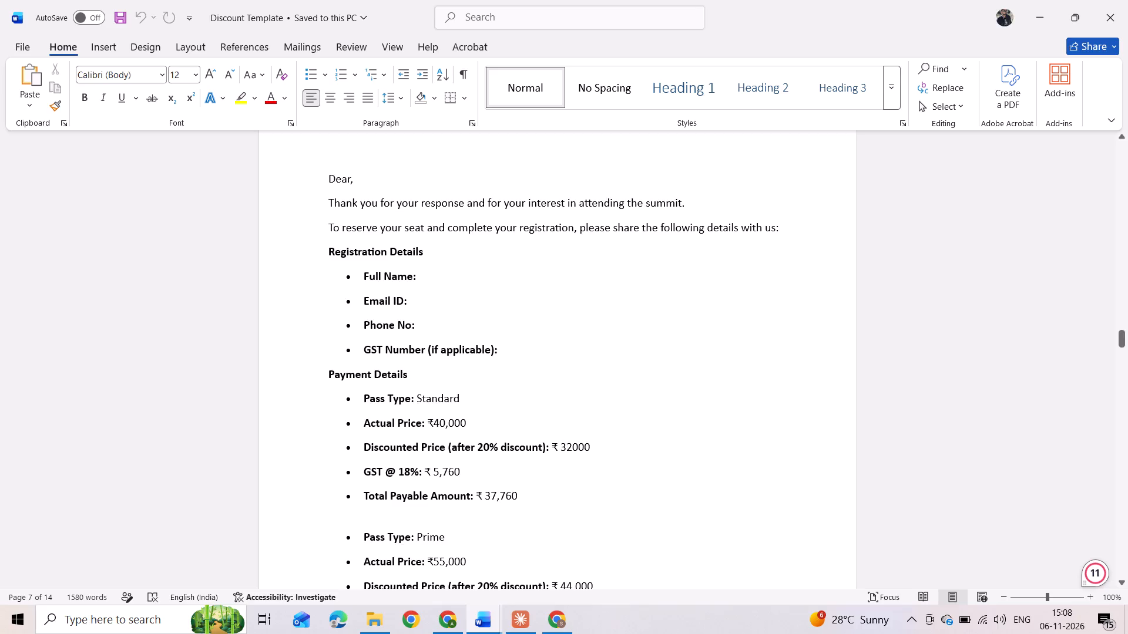
Look back through the Discount Template document to review the 15% discount email's pass prices and payment link.
scroll(724, 527, up, 5)
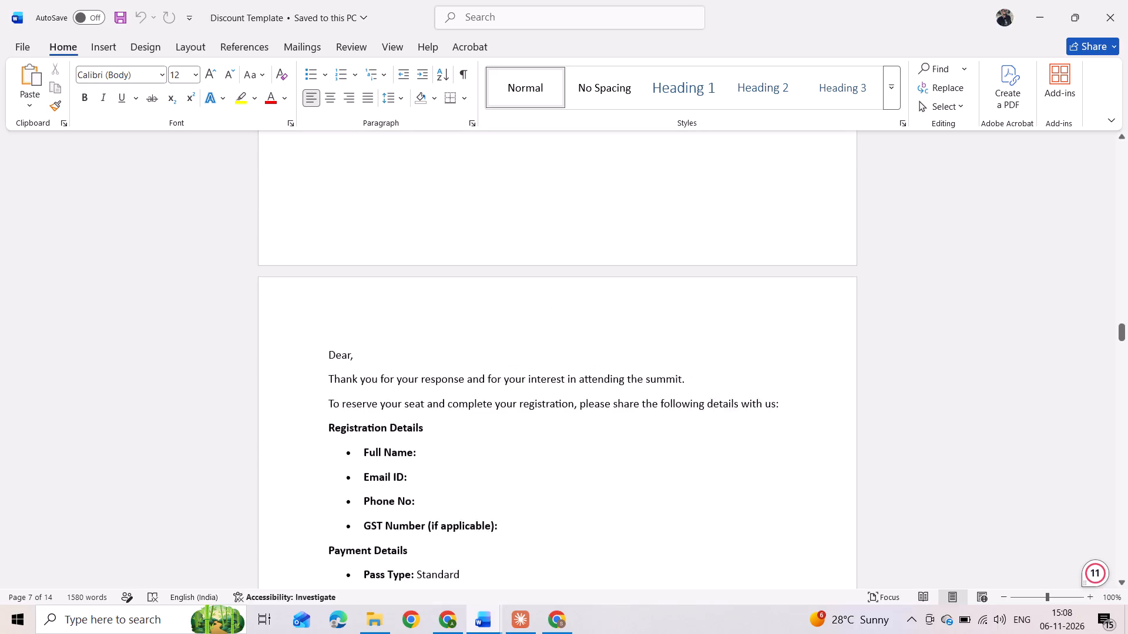
scroll(723, 528, up, 9)
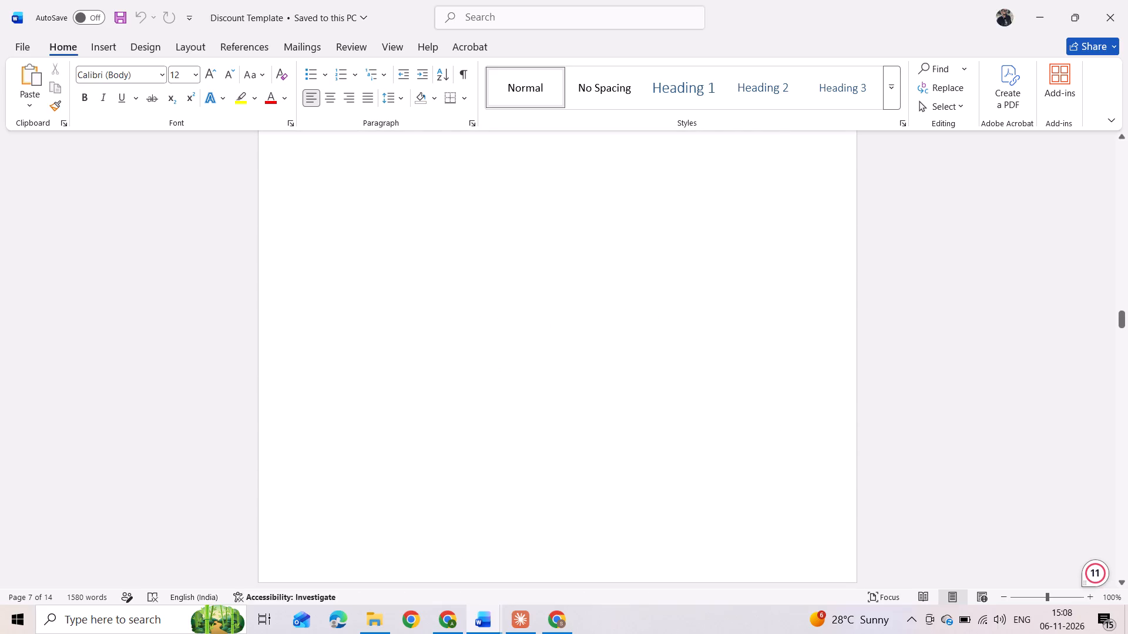
scroll(723, 528, up, 10)
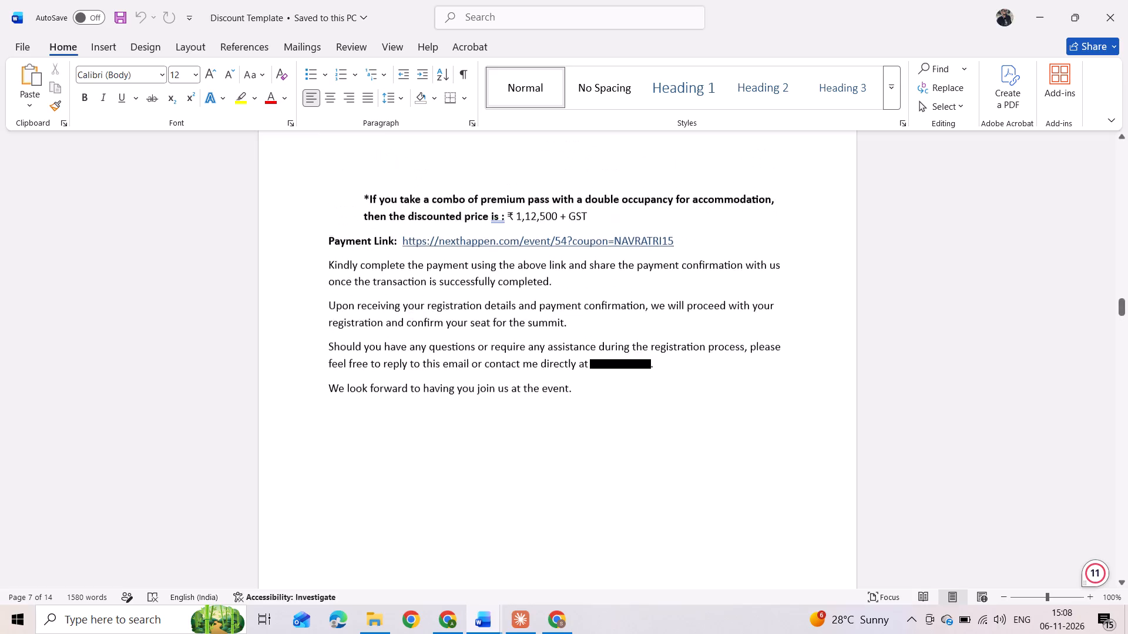
scroll(723, 528, up, 4)
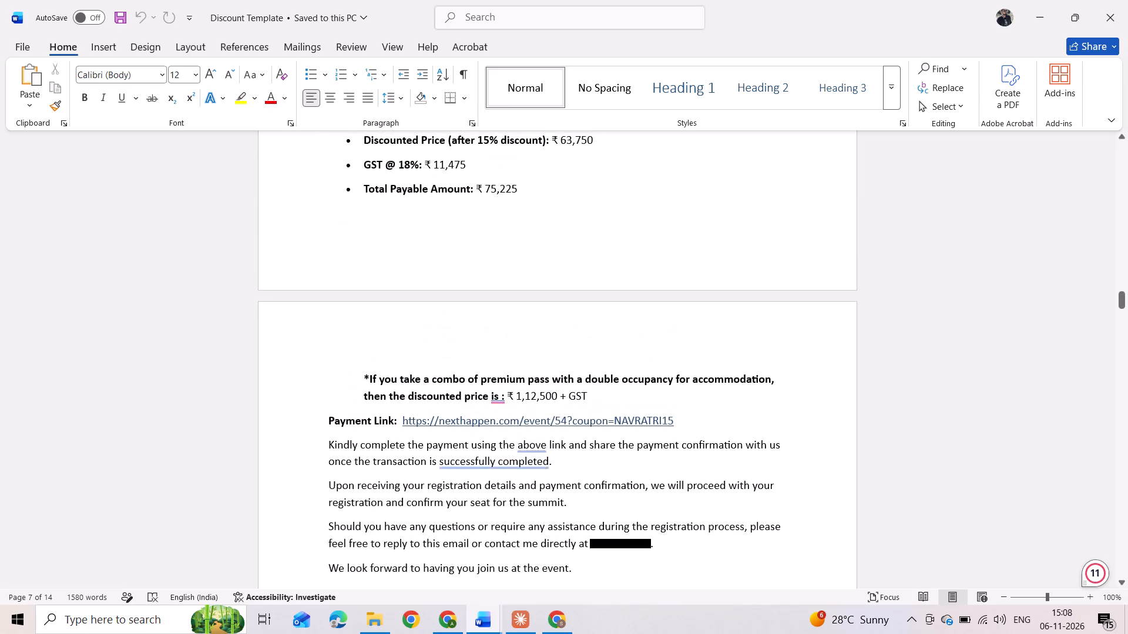
scroll(723, 528, up, 13)
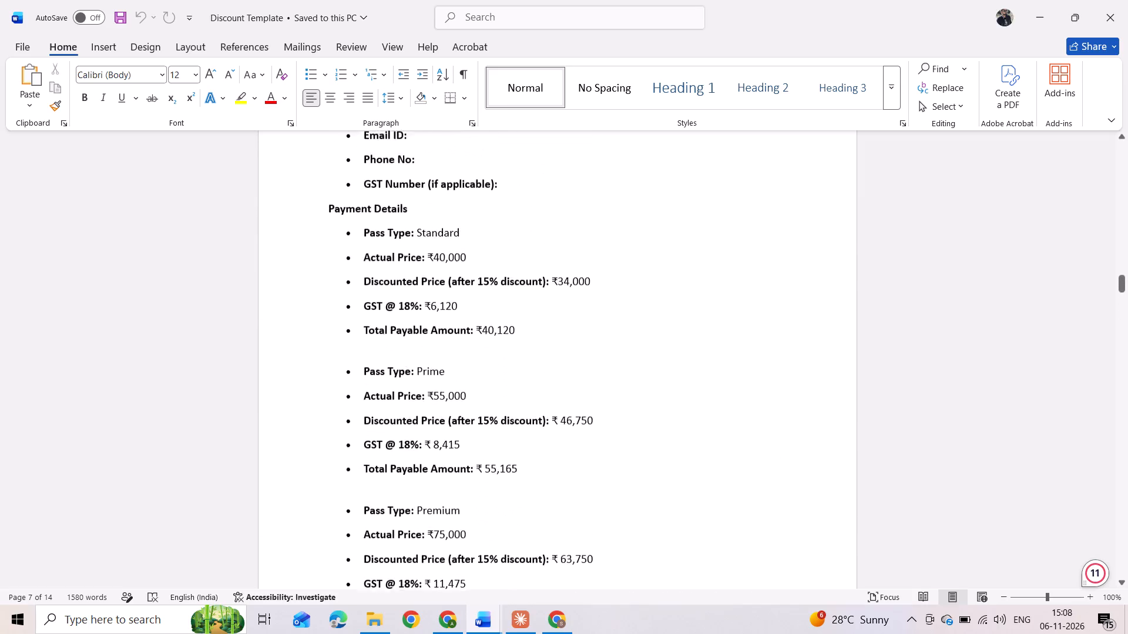
scroll(723, 528, up, 6)
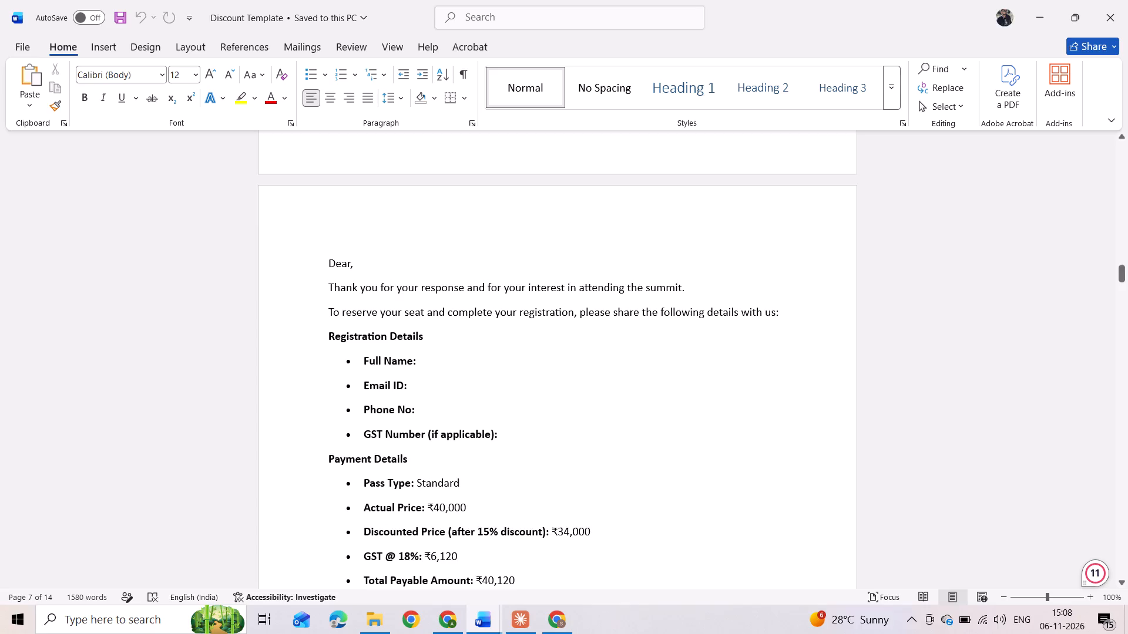
scroll(723, 528, up, 4)
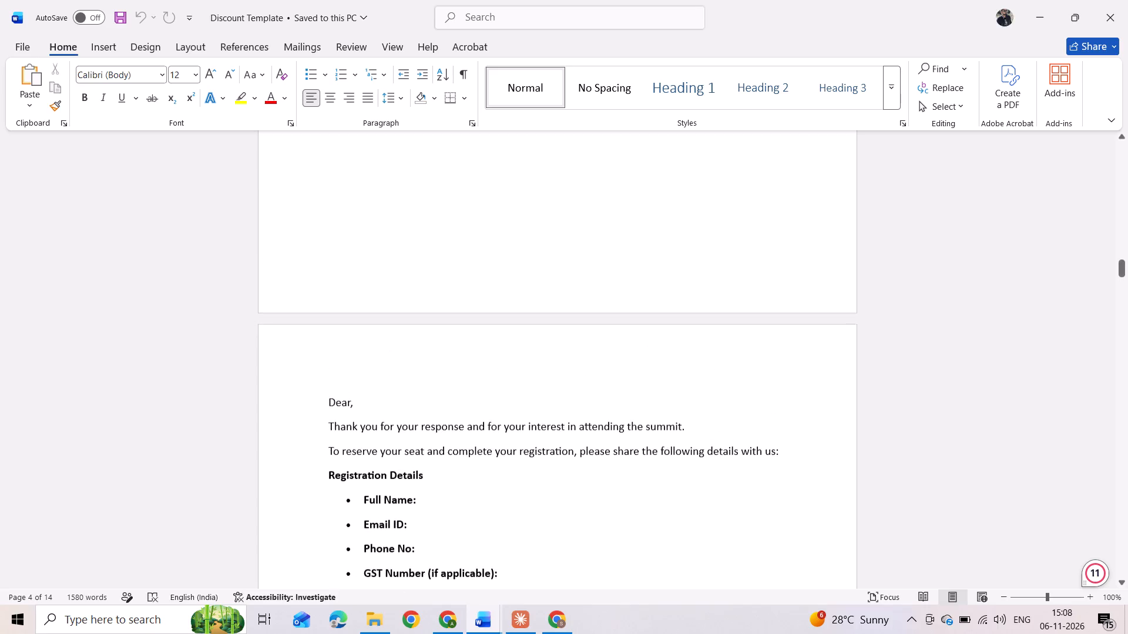
Examine the 10% discount email template, including its payment link, registration fields and Standard, Prime and Premium pass pricing.
scroll(723, 528, up, 9)
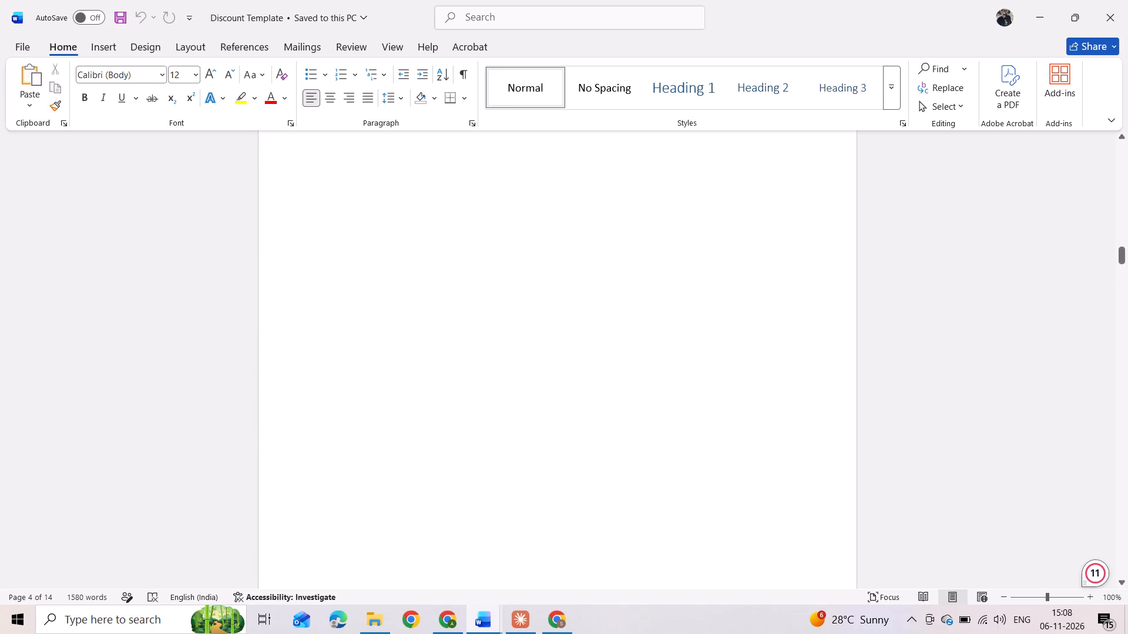
scroll(723, 528, up, 12)
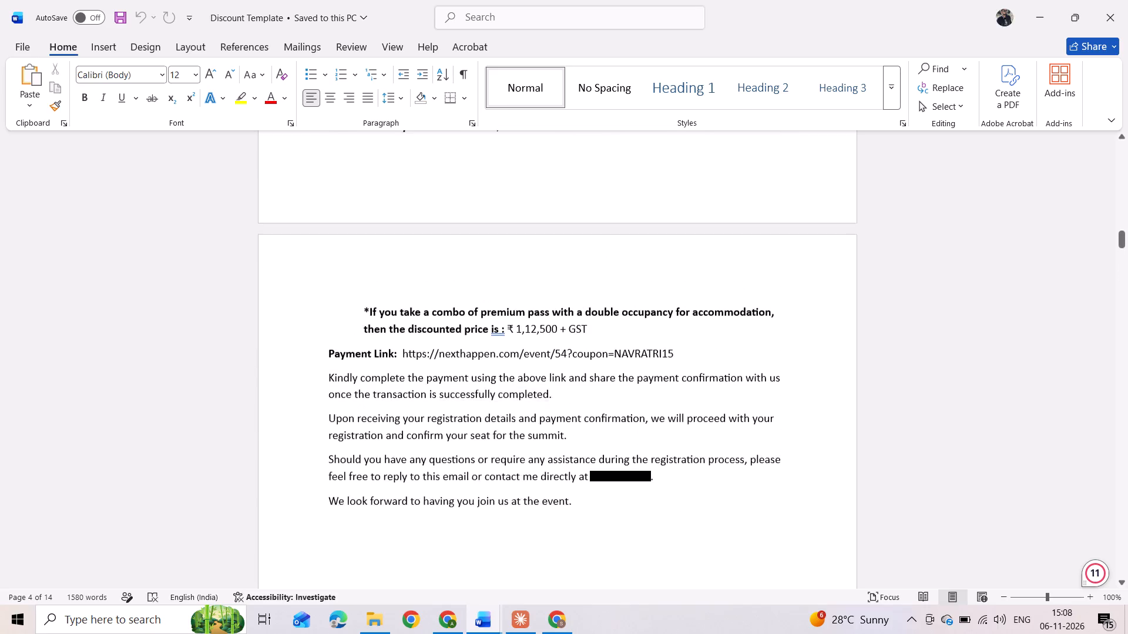
scroll(723, 528, up, 10)
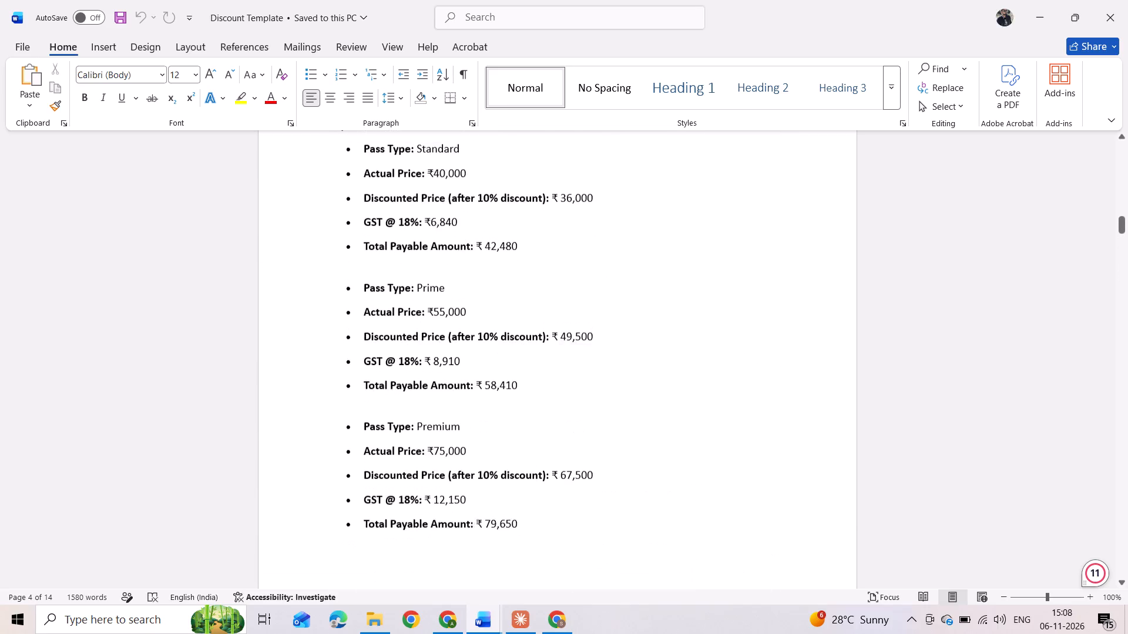
scroll(723, 528, up, 2)
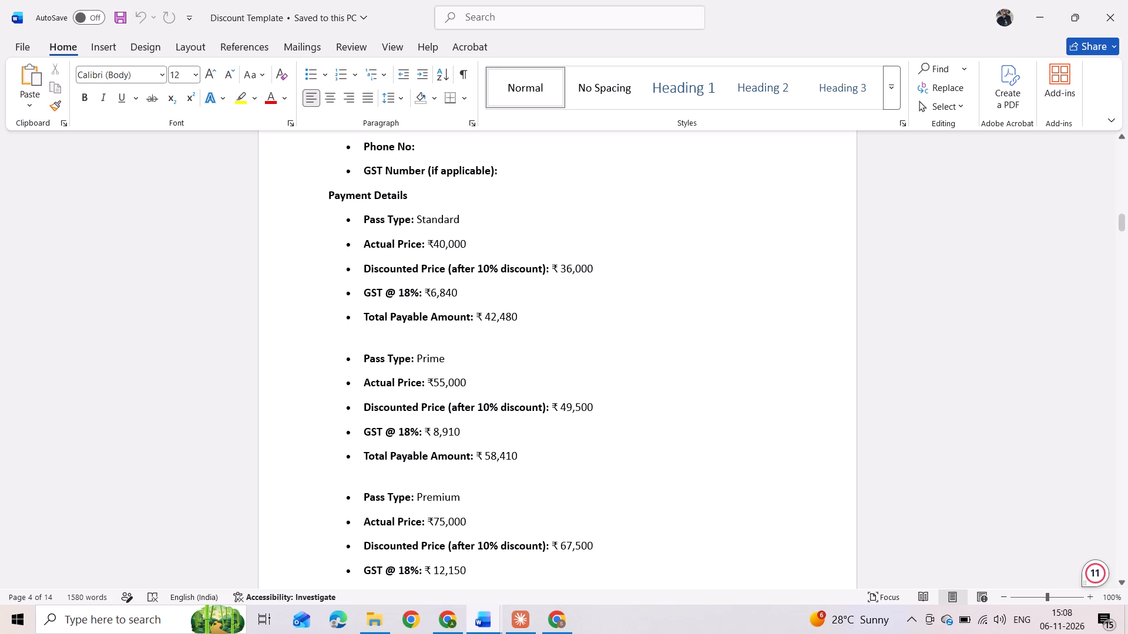
scroll(583, 485, up, 4)
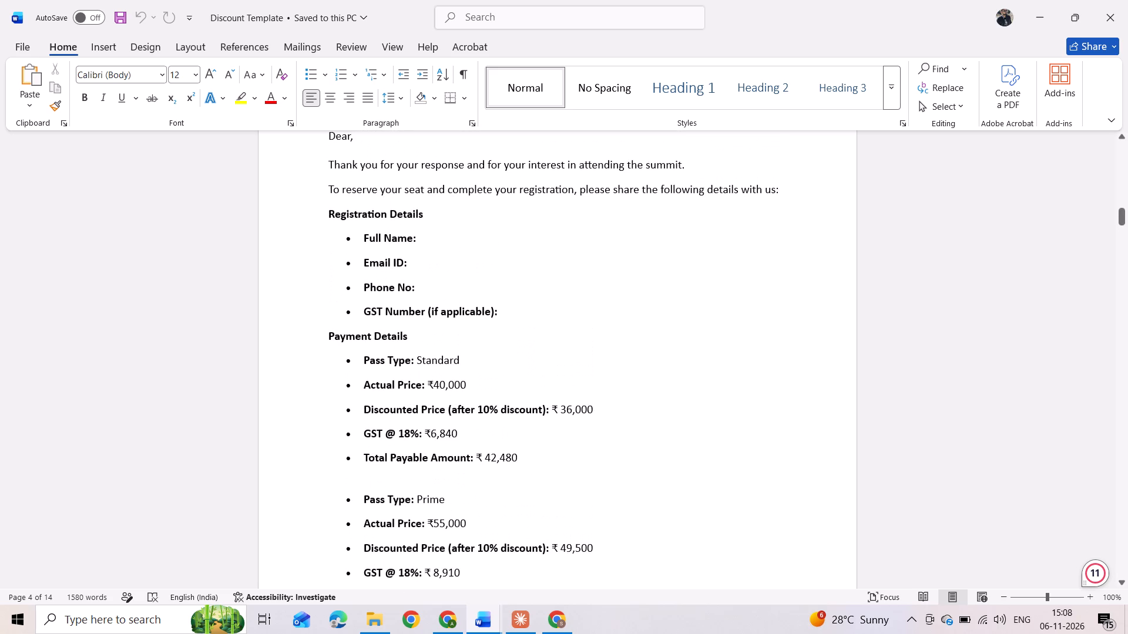
scroll(583, 485, up, 3)
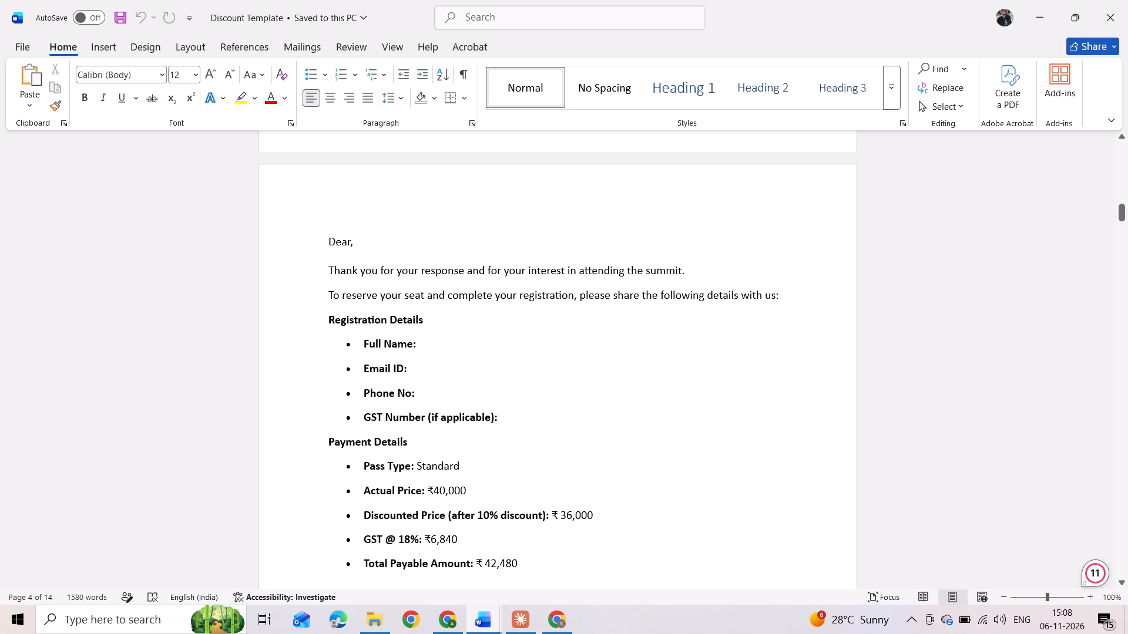
scroll(582, 485, down, 2)
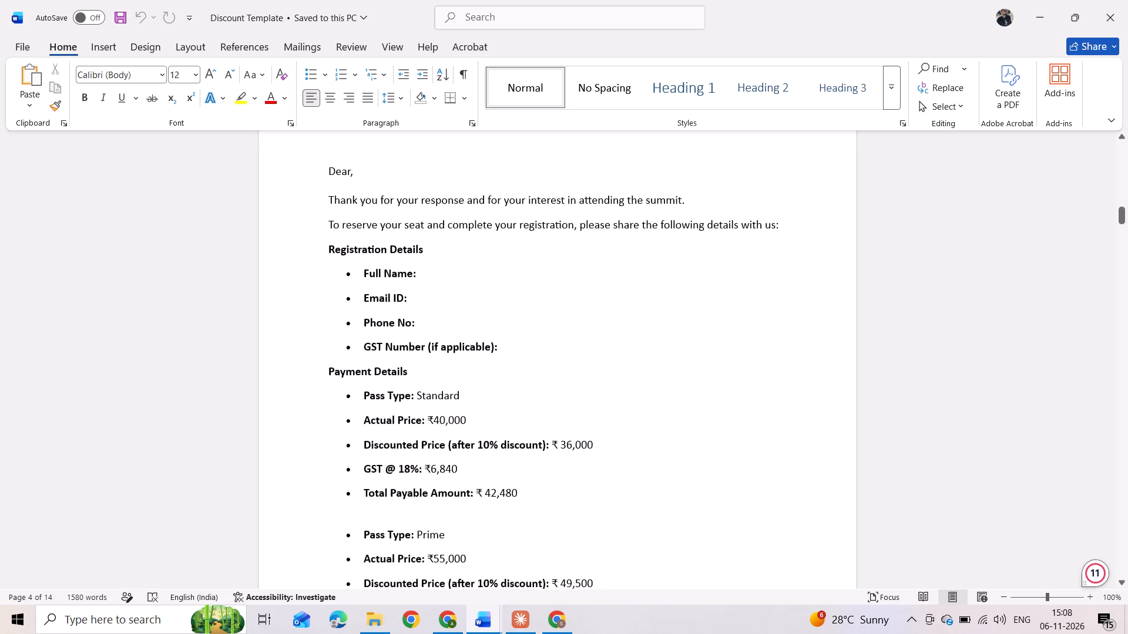
scroll(582, 485, down, 2)
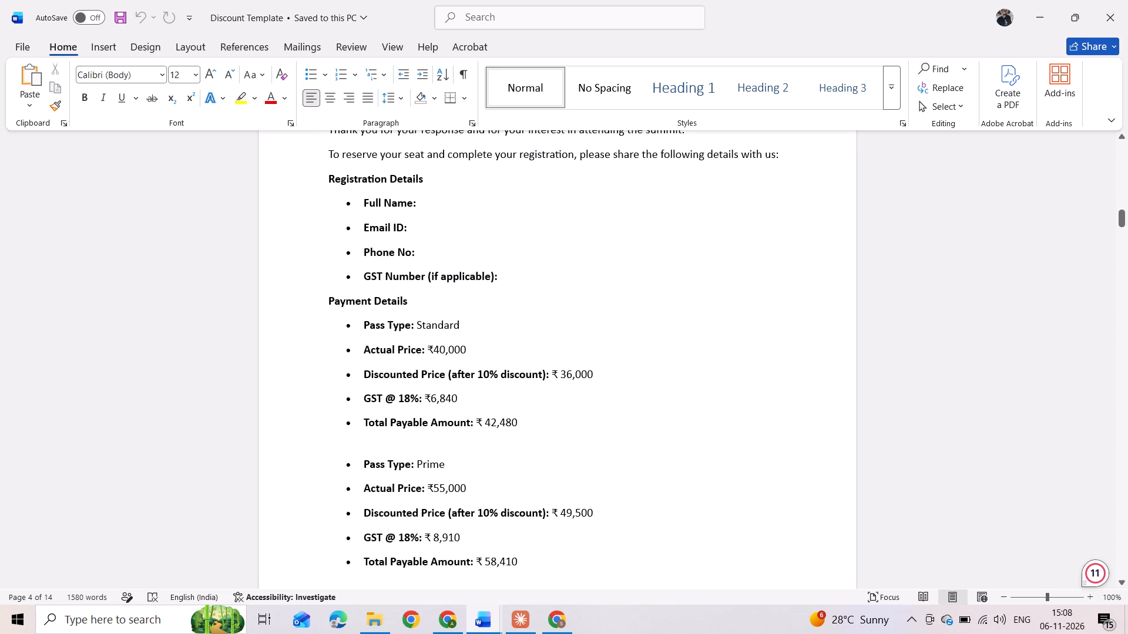
scroll(582, 485, down, 2)
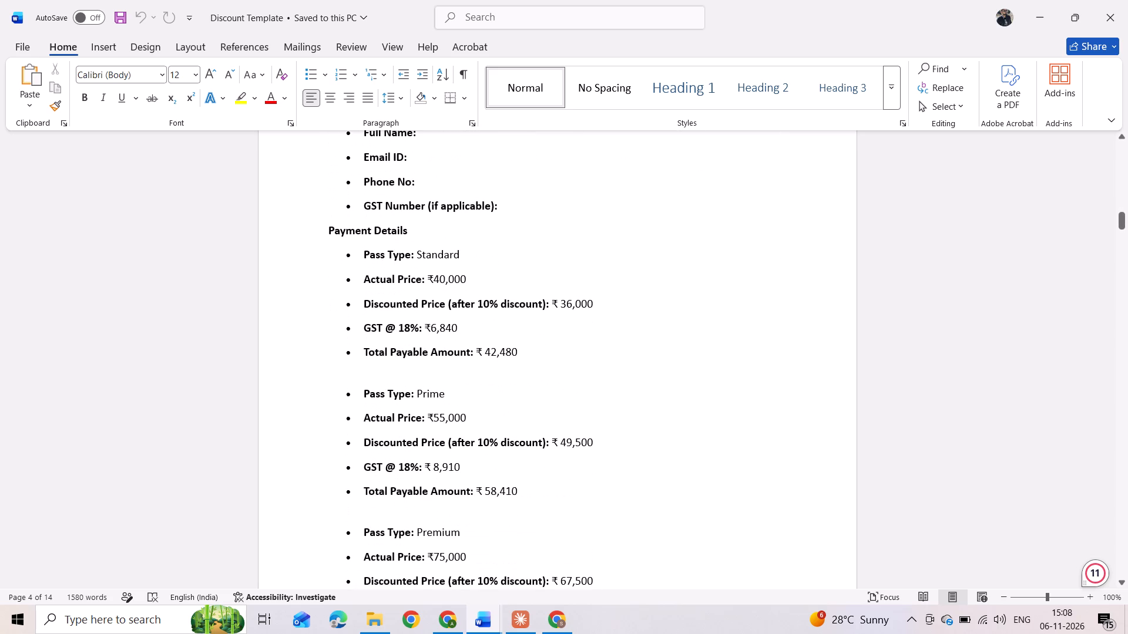
scroll(582, 485, down, 2)
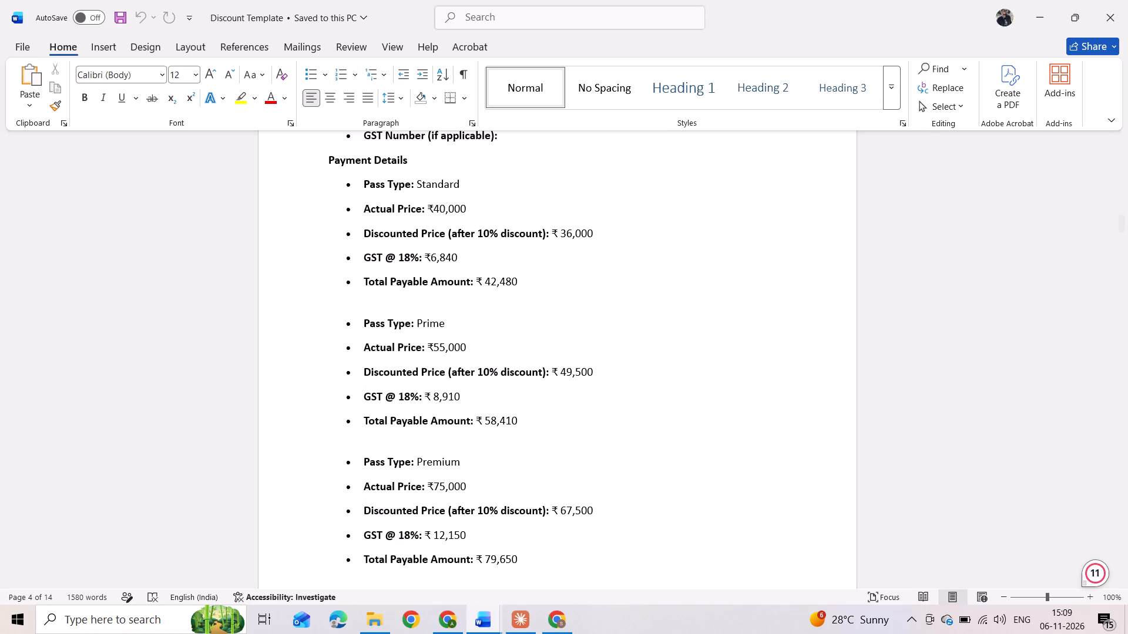
Examine the 5% discount email template's payment link and its Prime and Premium pass pricing.
scroll(407, 450, up, 13)
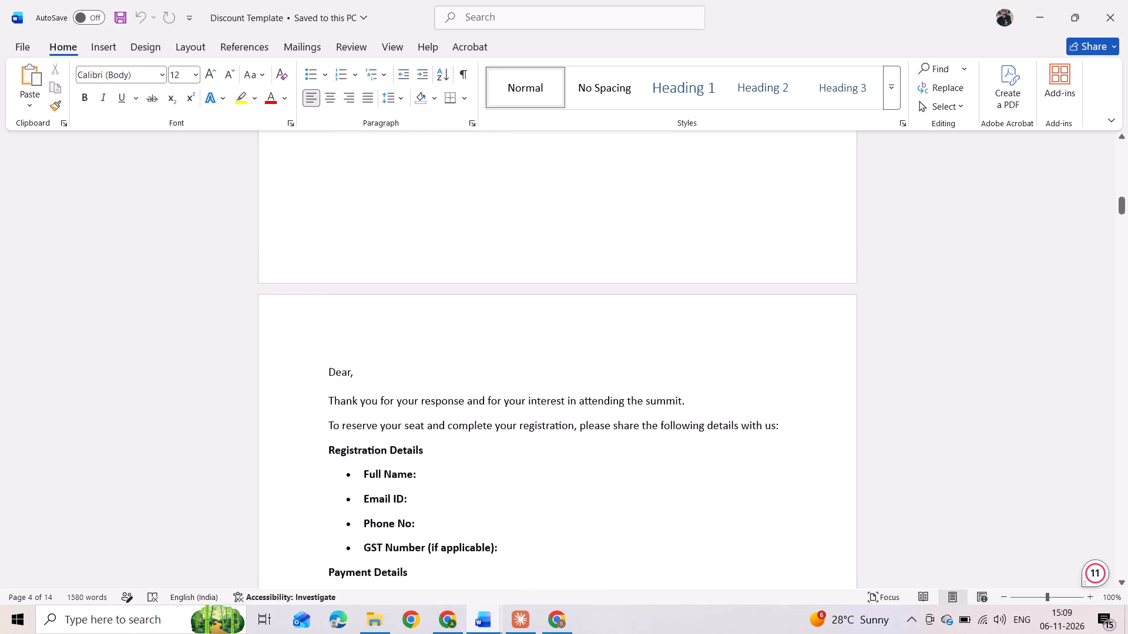
scroll(407, 450, up, 19)
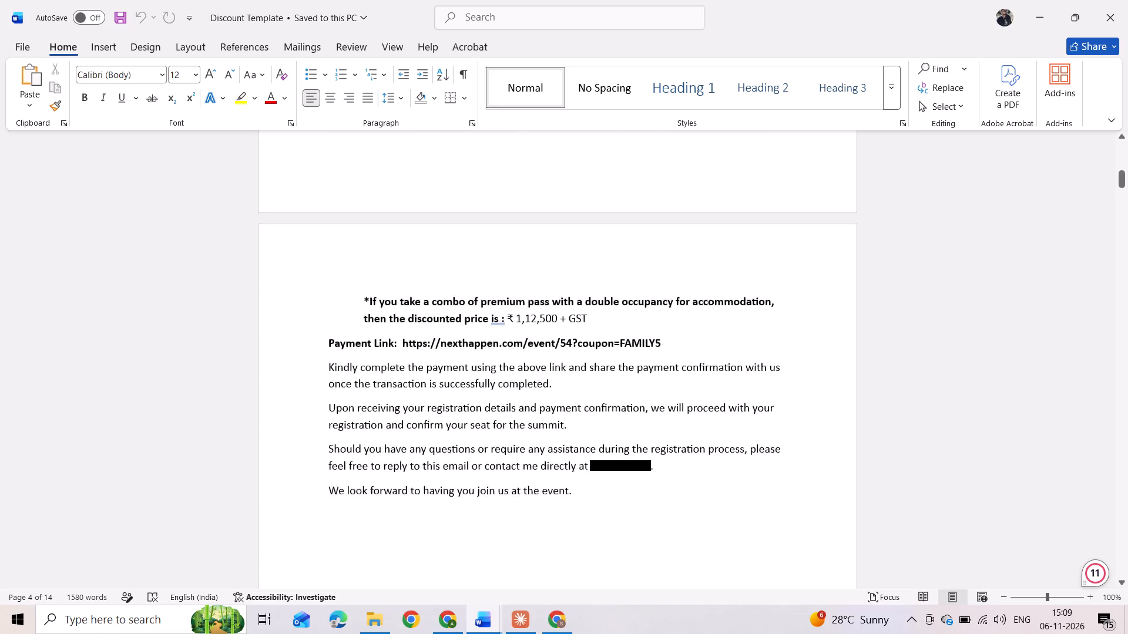
scroll(407, 450, up, 8)
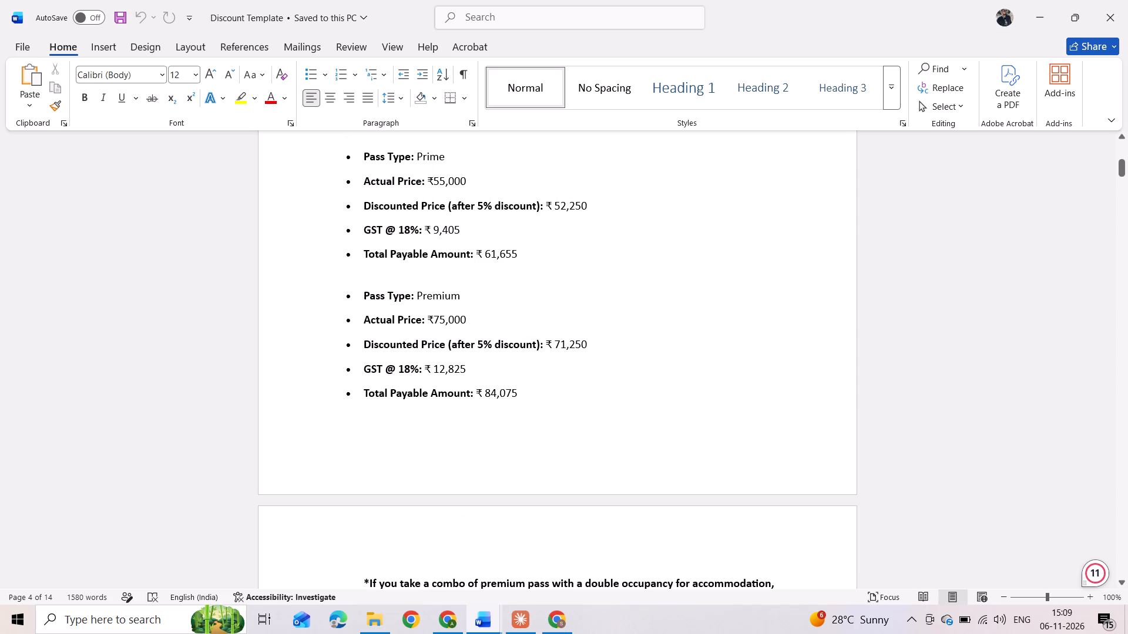
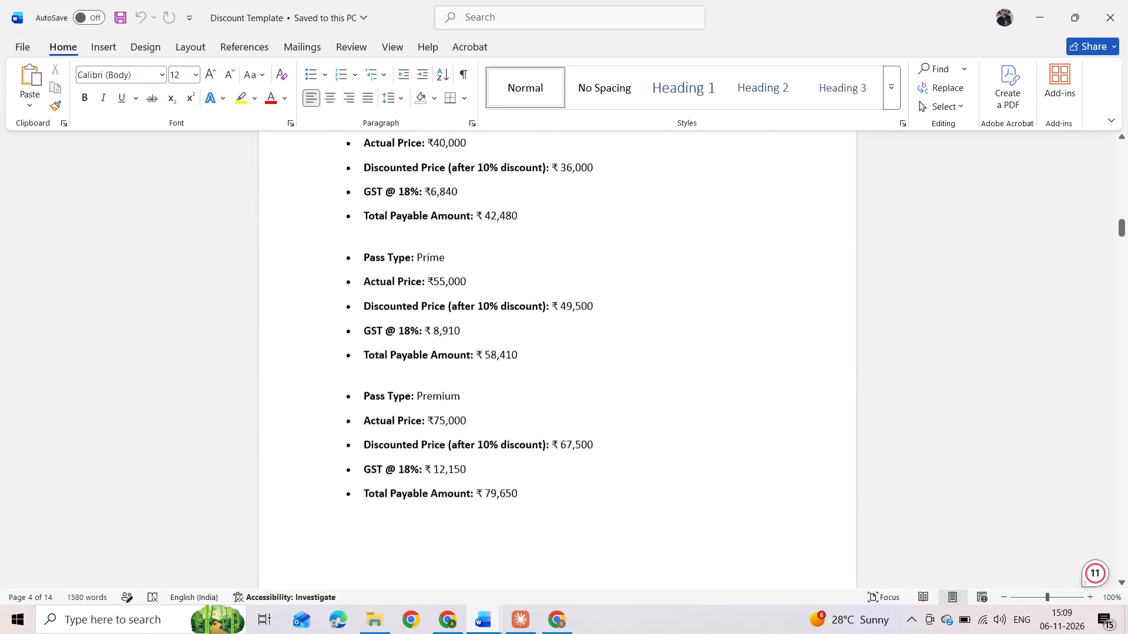
Examine the 20% discount email template, including its registration fields and the Standard, Prime and Premium pass pricing.
scroll(555, 414, up, 1)
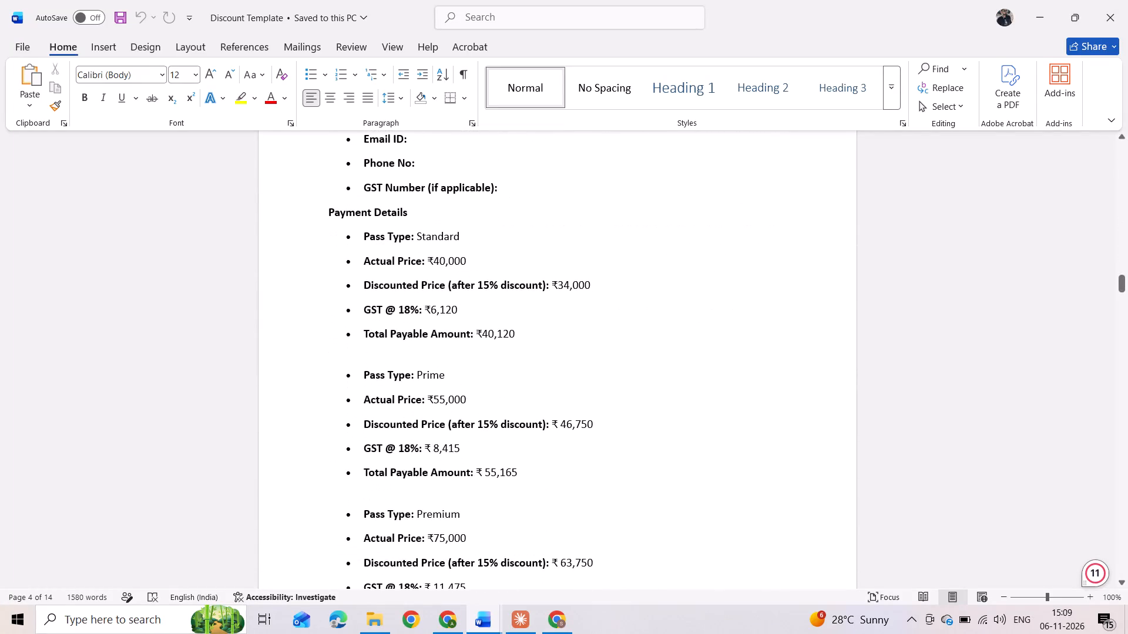
scroll(552, 421, down, 20)
scroll(552, 421, down, 15)
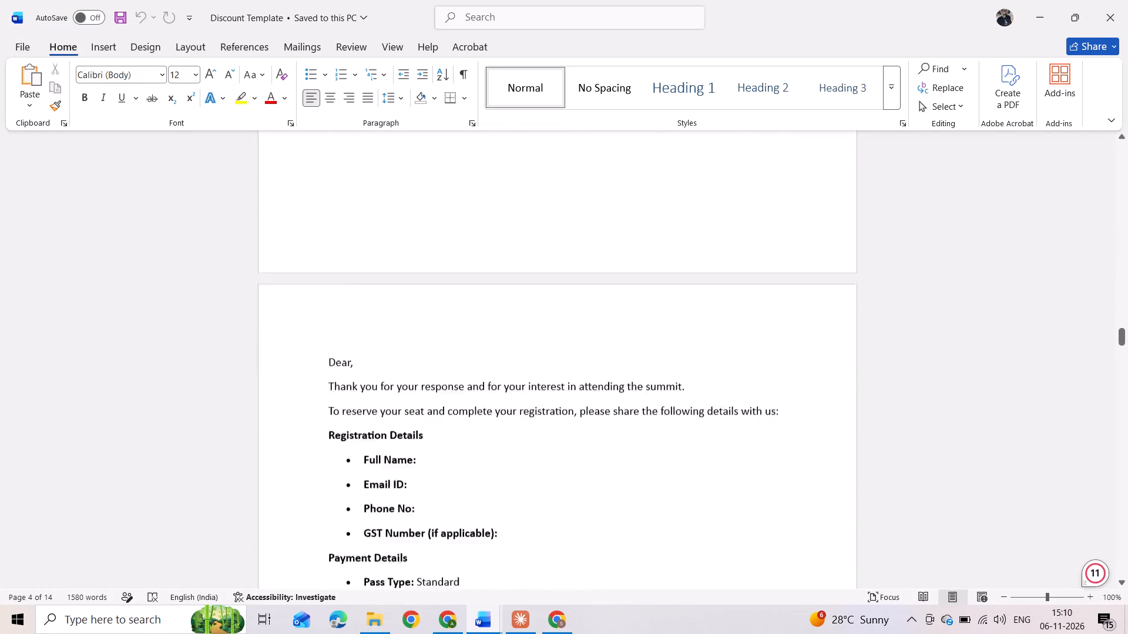
scroll(552, 420, down, 8)
scroll(552, 420, up, 1)
scroll(552, 420, down, 1)
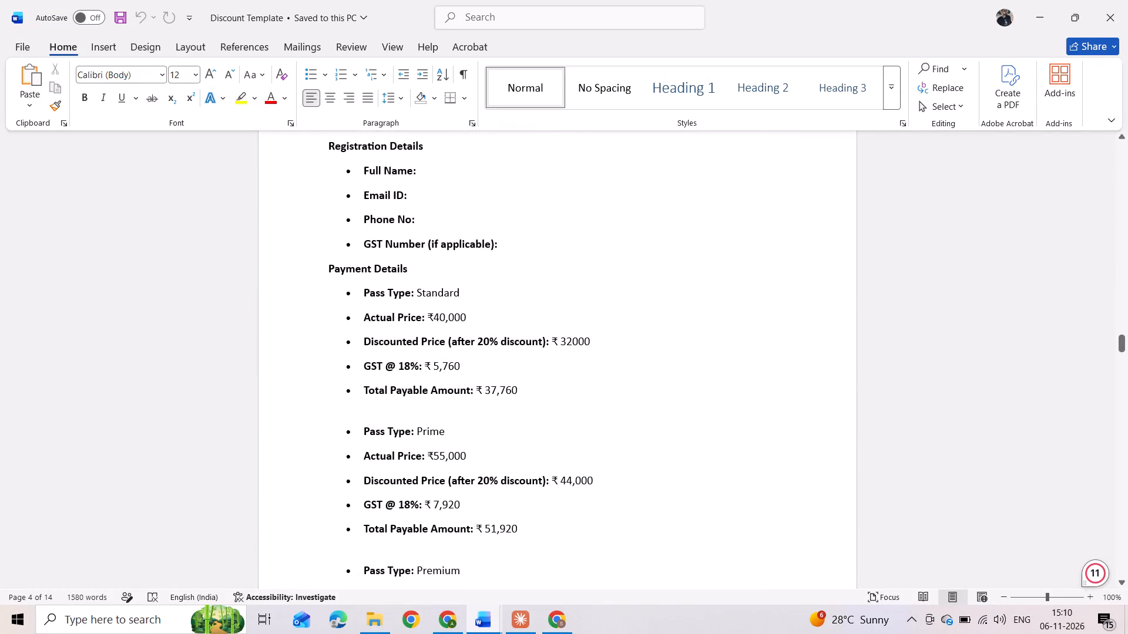
scroll(552, 420, down, 5)
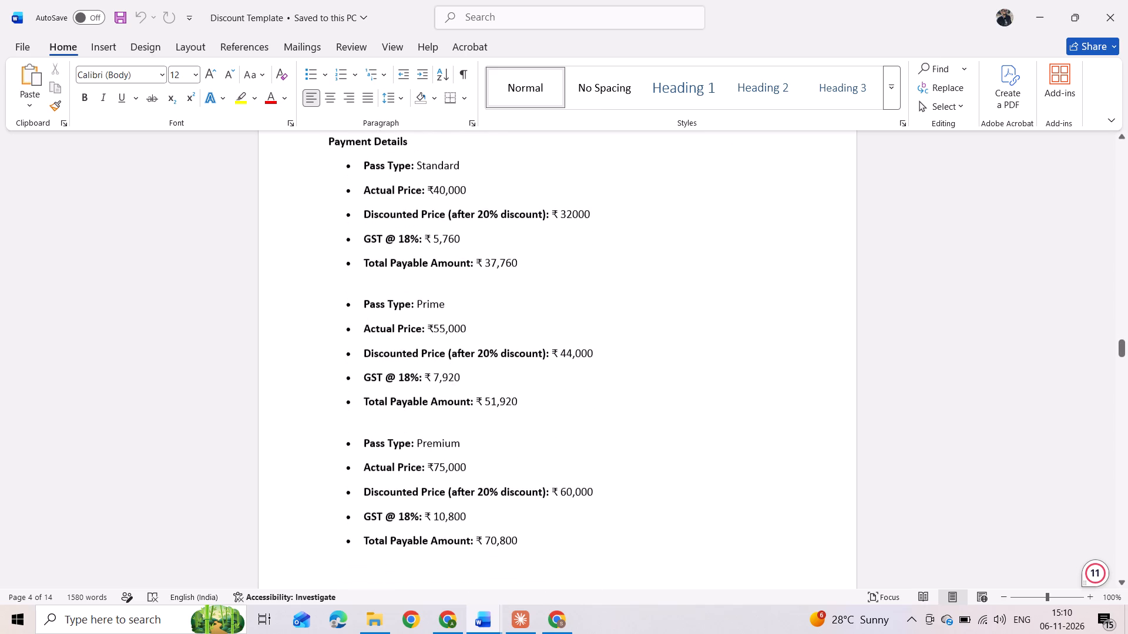
scroll(552, 420, down, 2)
scroll(552, 420, up, 1)
scroll(552, 420, down, 3)
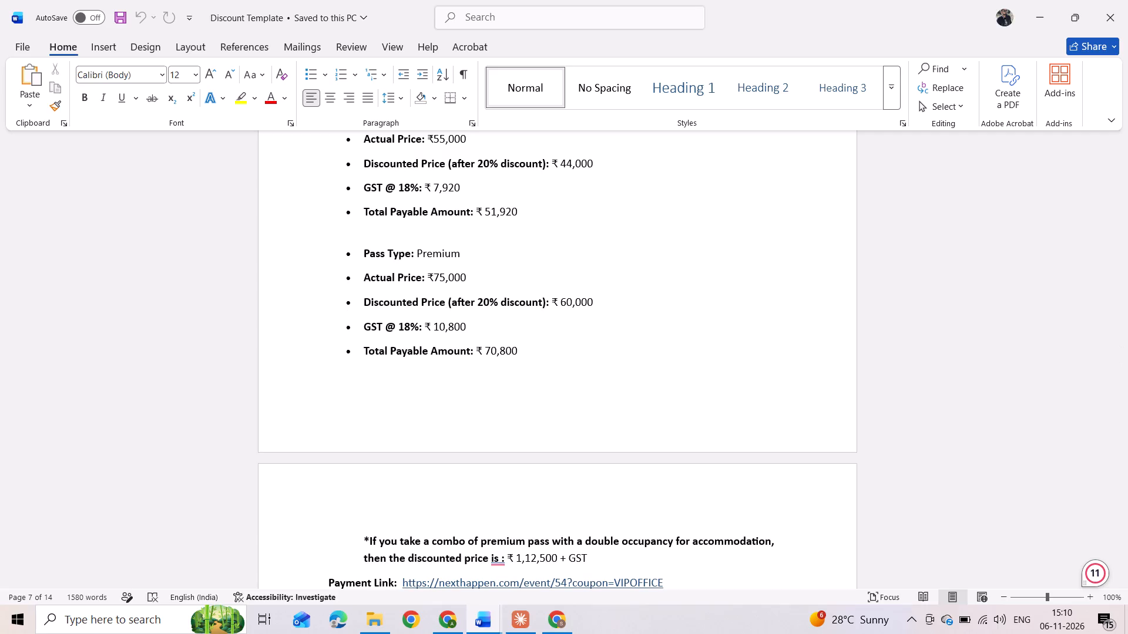
Review the 20% template's double-occupancy combo offer, payment link and closing text, and the pass inclusions that follow.
scroll(543, 408, down, 3)
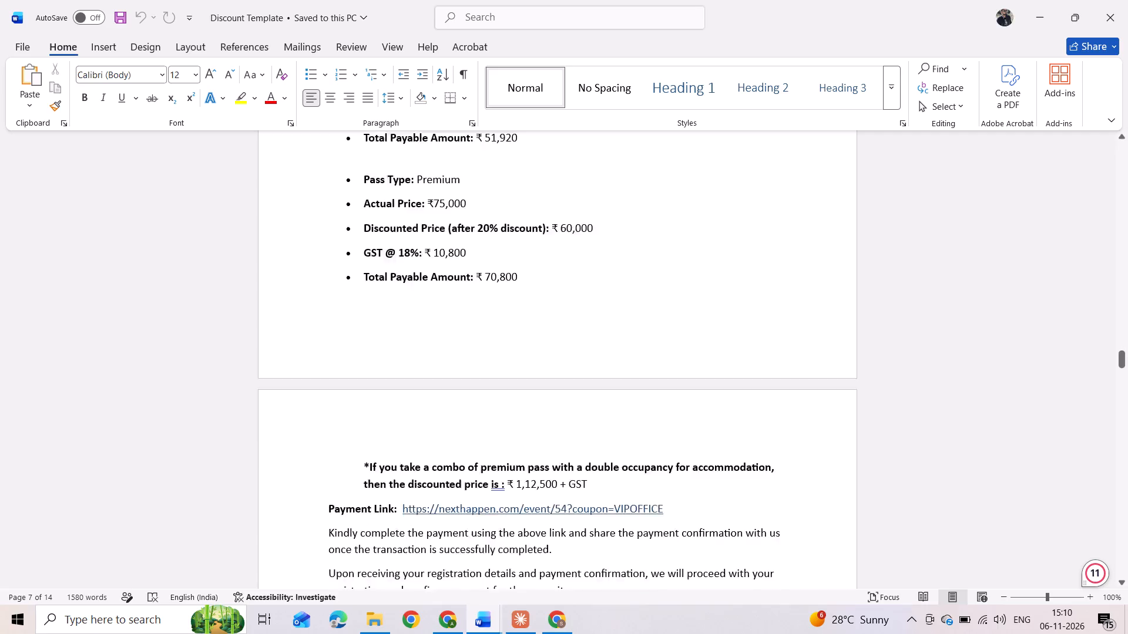
scroll(538, 417, down, 1)
scroll(545, 499, down, 5)
scroll(499, 633, down, 2)
scroll(602, 535, down, 3)
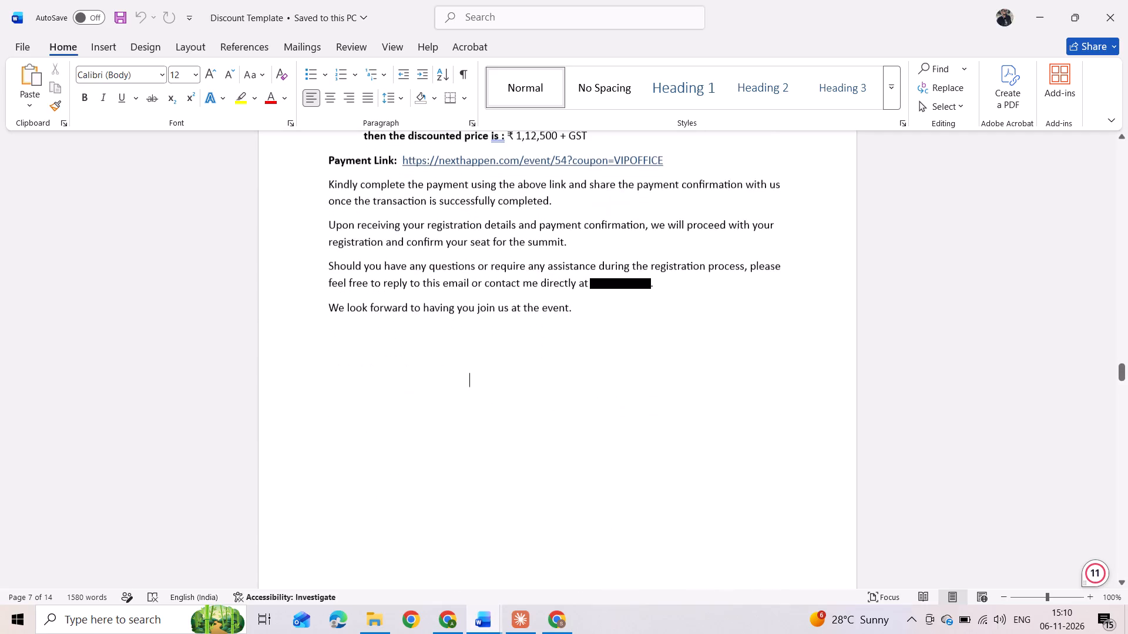
scroll(599, 538, down, 4)
scroll(589, 562, down, 17)
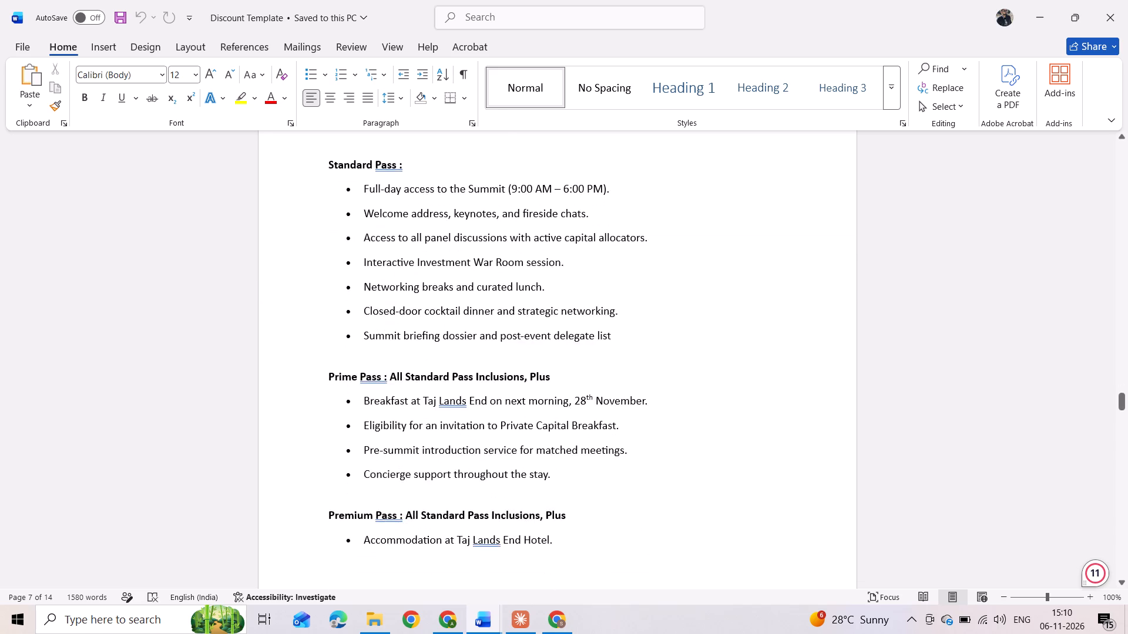
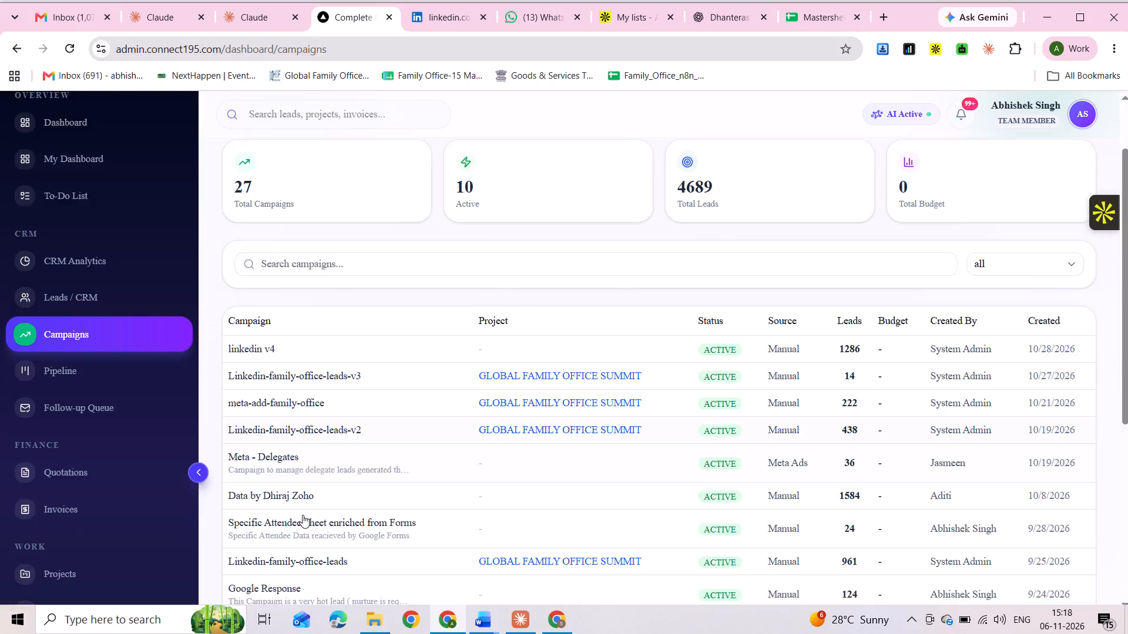
Open the Linkedin-family-office-leads campaign and filter its leads to Negotiation status and your own account as assignee.
double_click(303, 424)
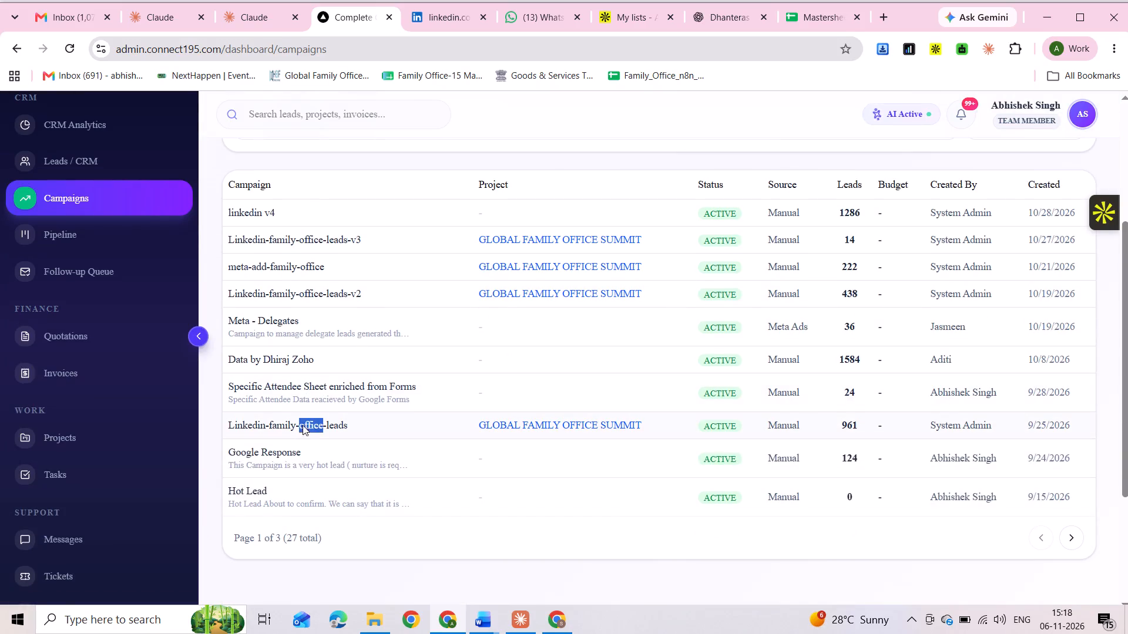
scroll(444, 379, down, 2)
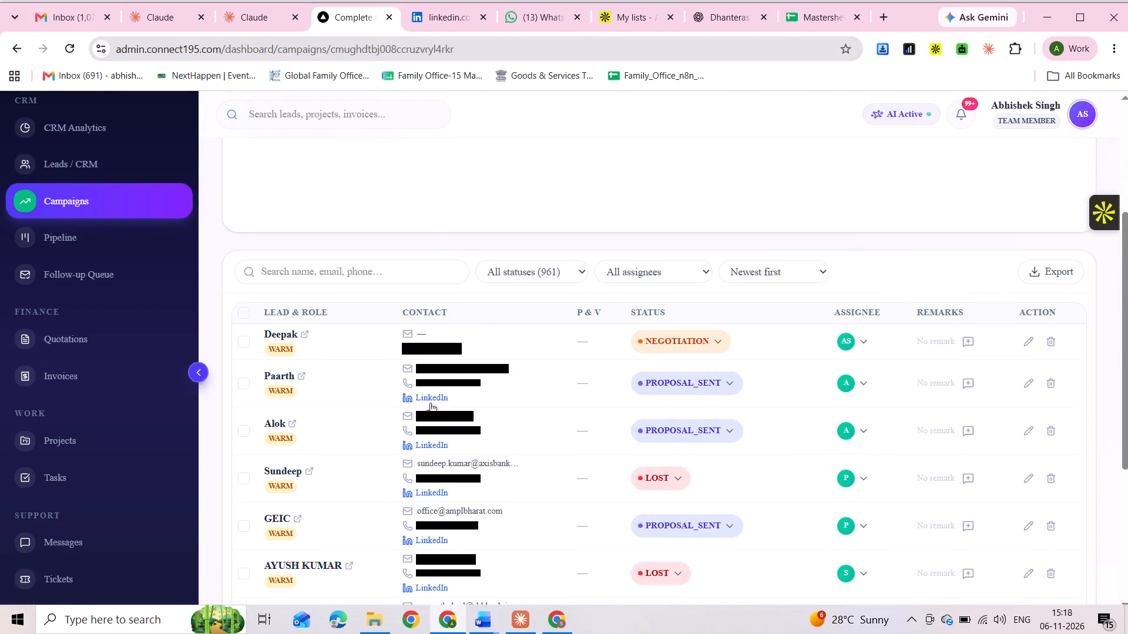
scroll(430, 403, down, 1)
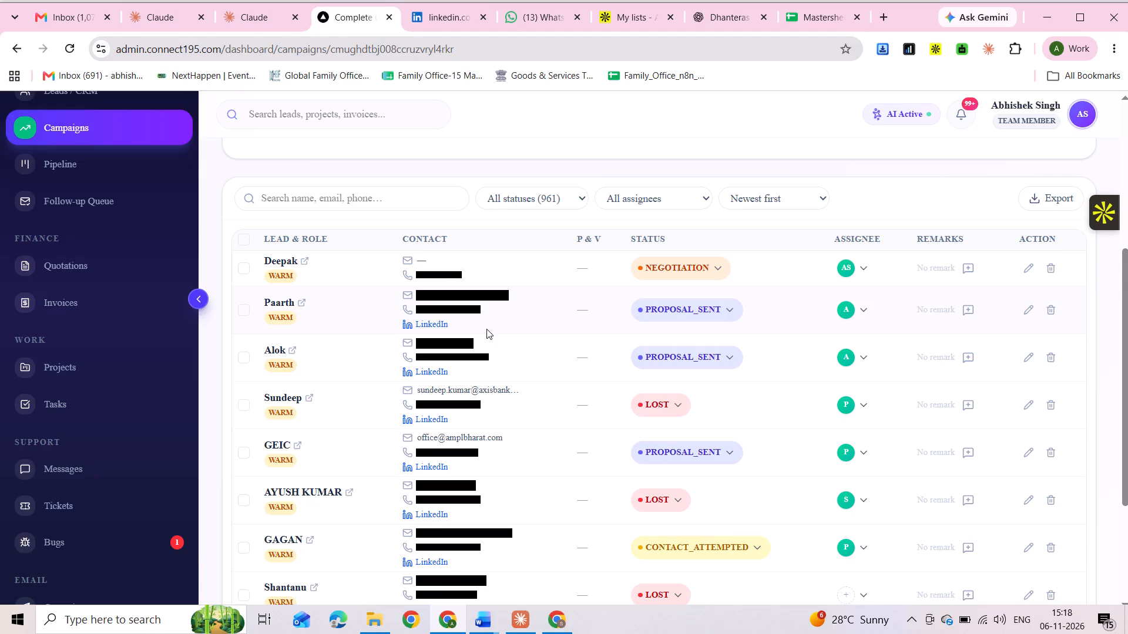
click(543, 198)
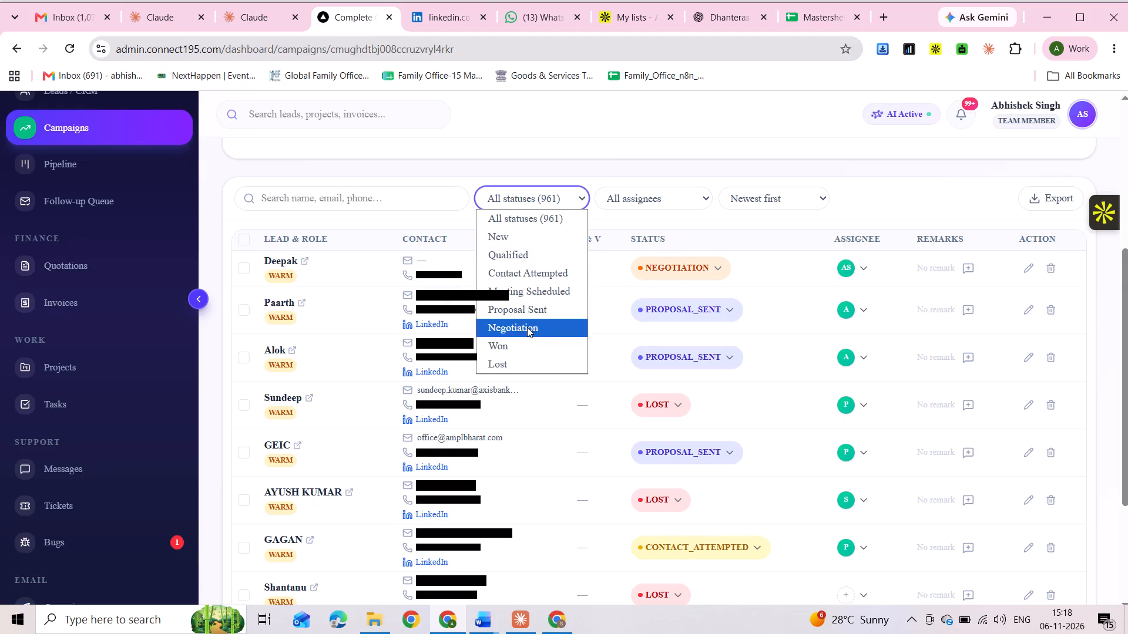
click(527, 328)
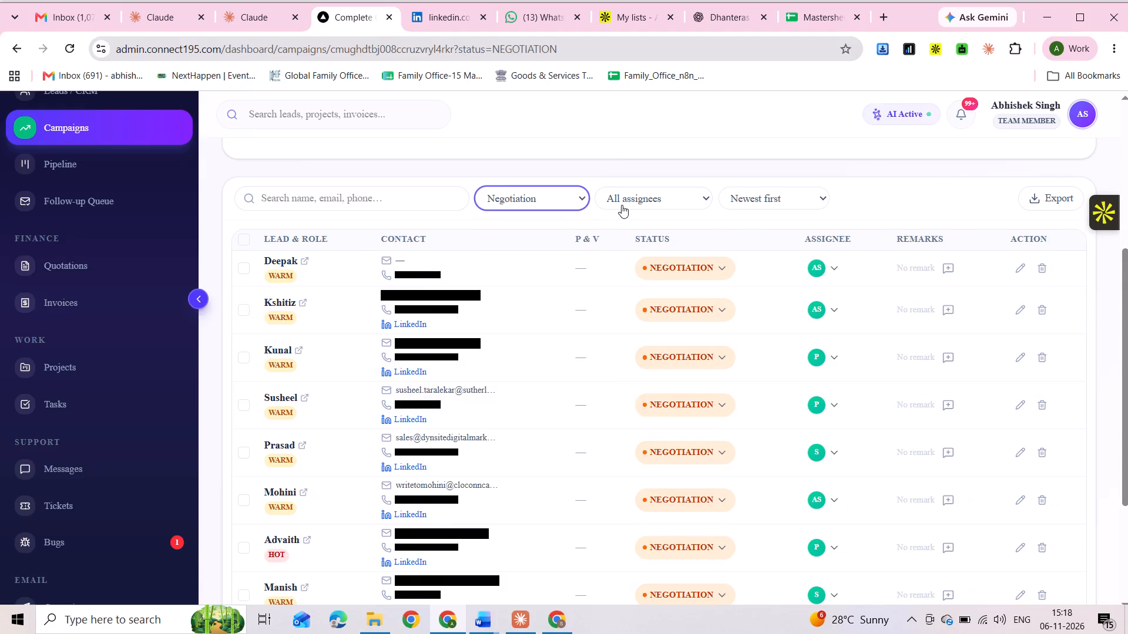
click(623, 204)
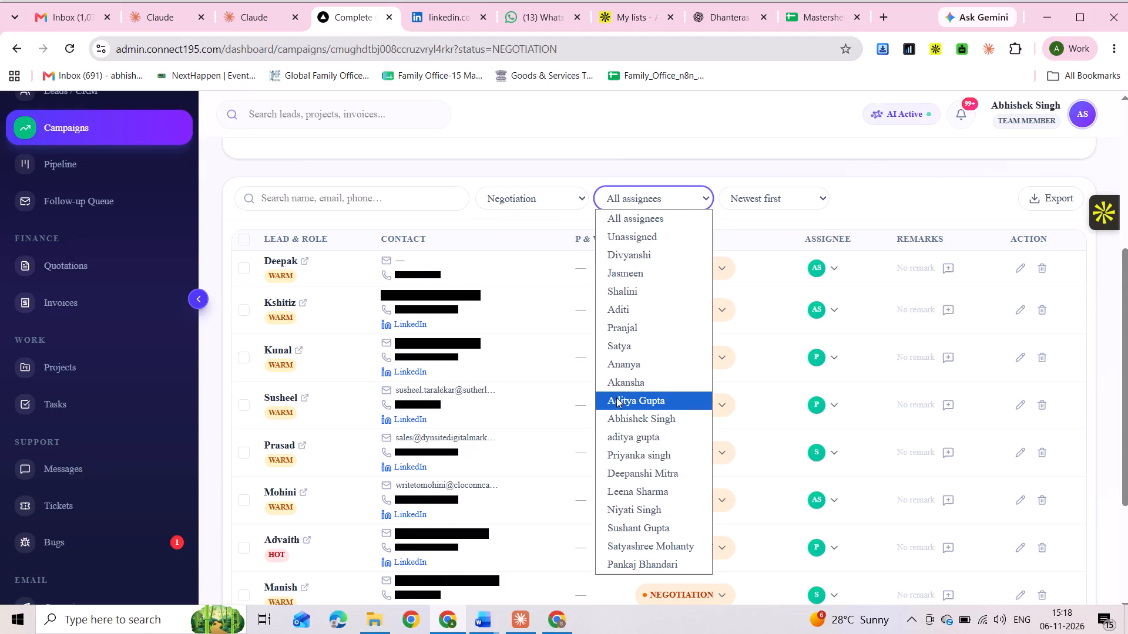
click(621, 414)
Open Kshitiz's lead record from the filtered list and review its activity timeline, discussion notes and contact details.
scroll(585, 429, down, 5)
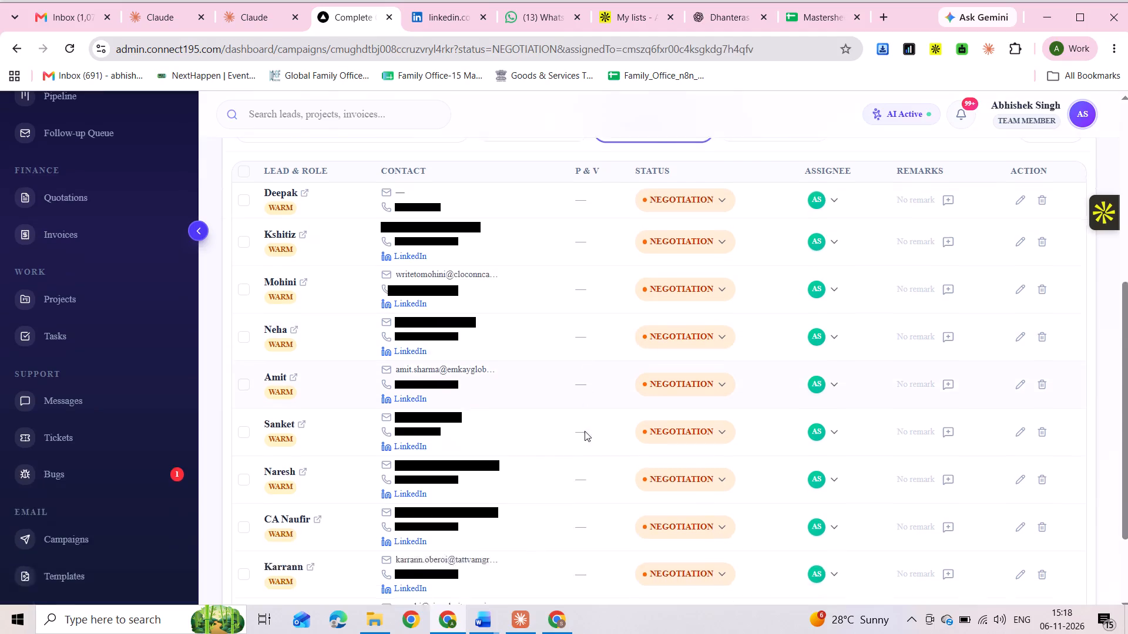
scroll(545, 461, up, 1)
scroll(380, 376, up, 2)
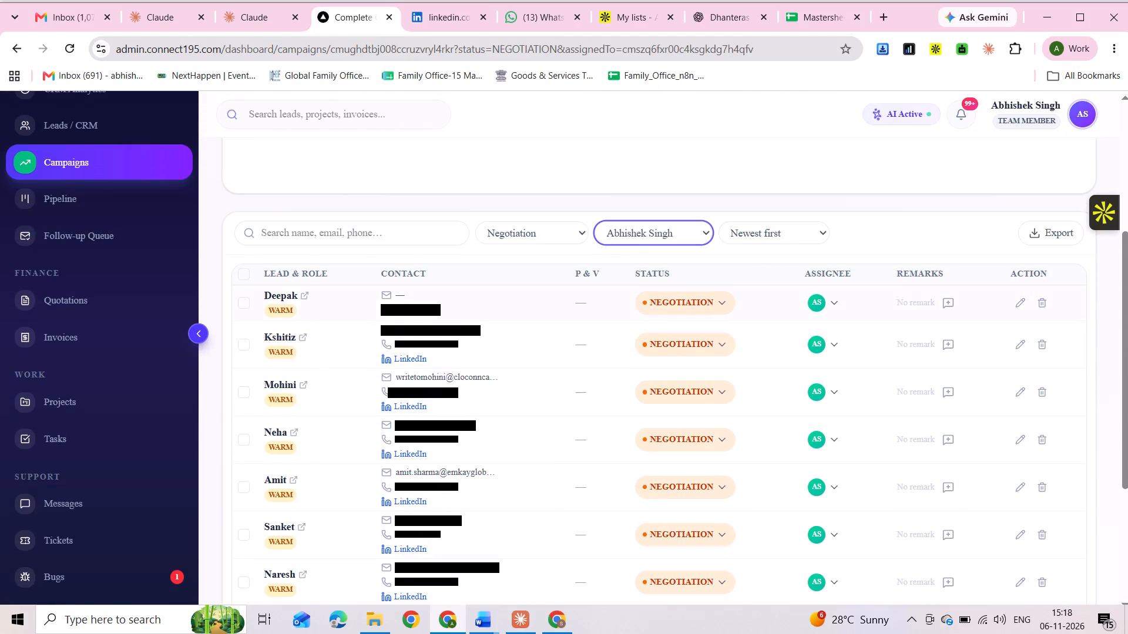
click(279, 338)
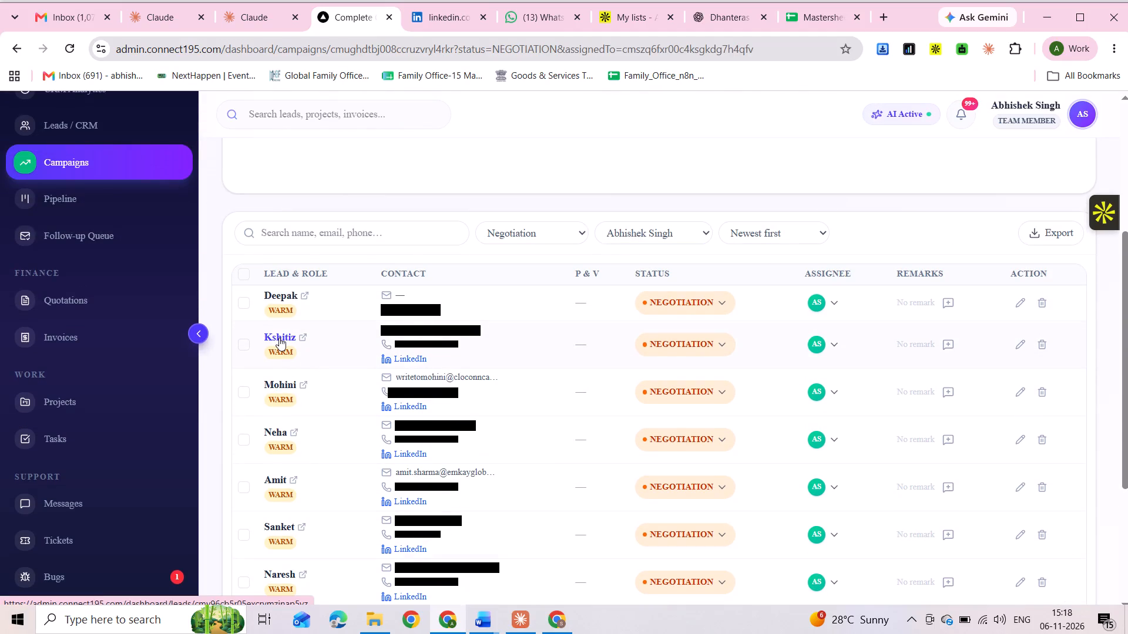
scroll(449, 382, down, 7)
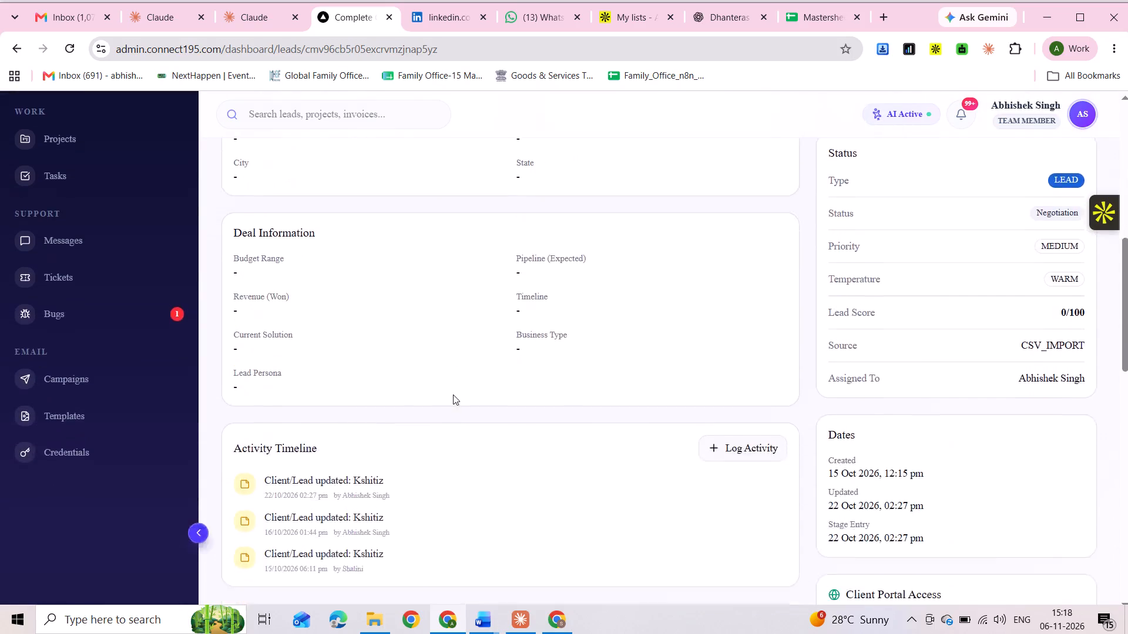
scroll(453, 395, down, 3)
scroll(493, 435, down, 1)
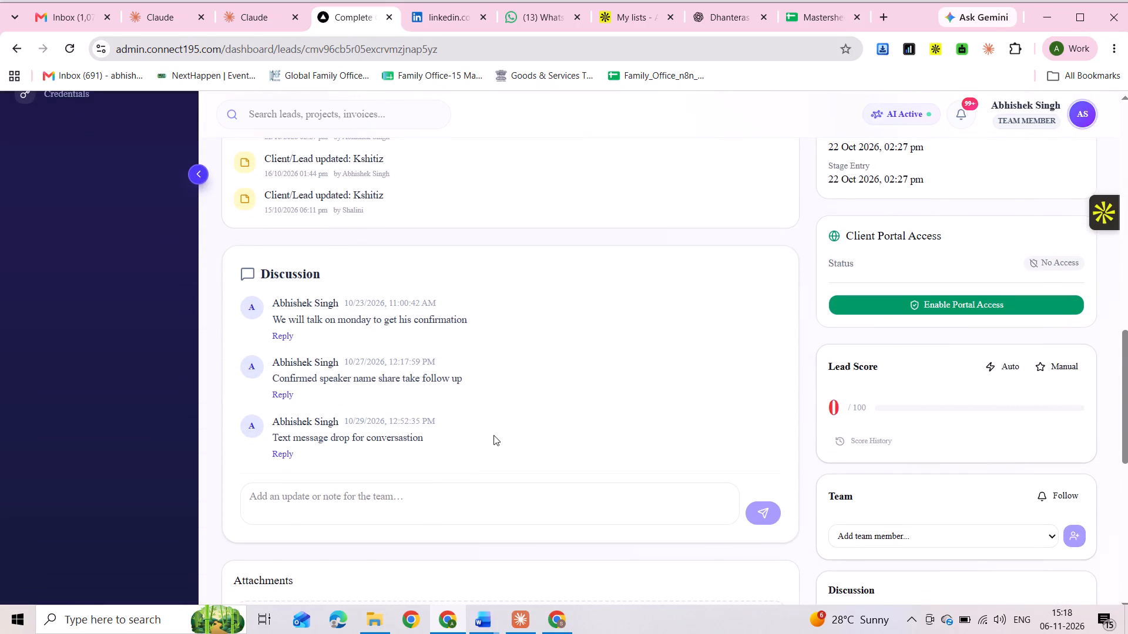
scroll(493, 435, up, 13)
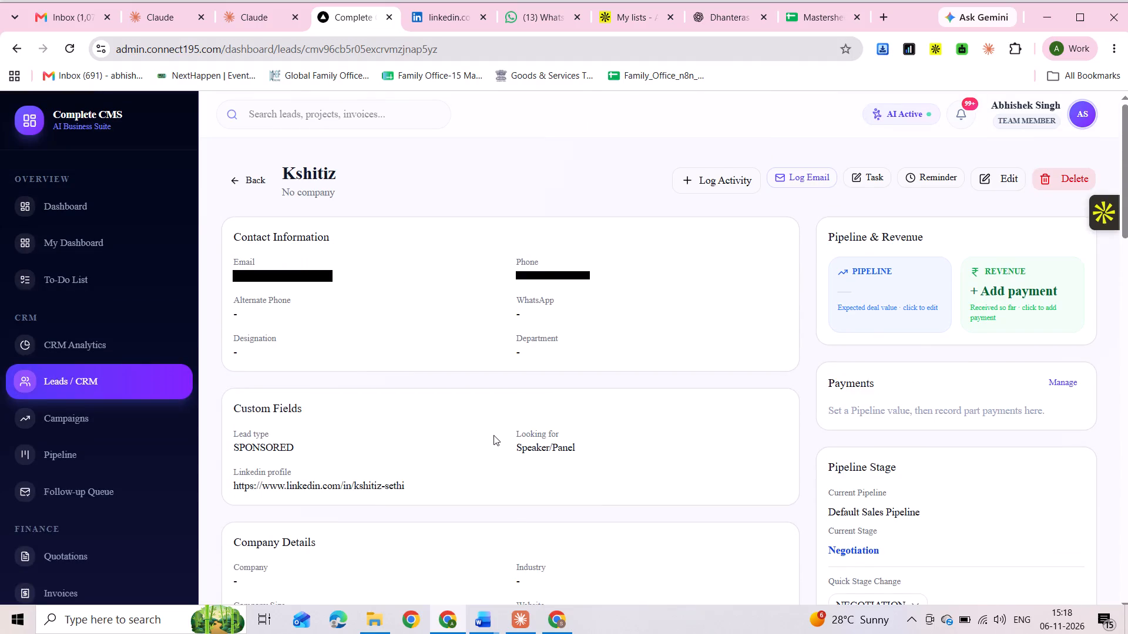
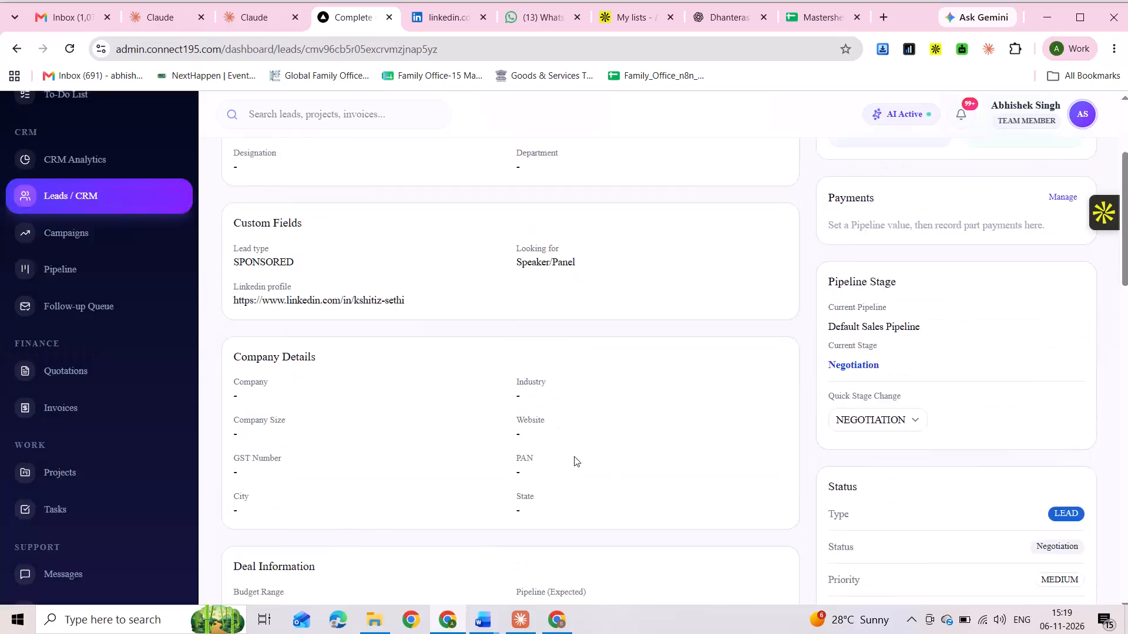
Return from Kshitiz's record to the filtered Negotiation leads and show 50 leads per page to view the full list.
scroll(568, 463, up, 7)
click(240, 186)
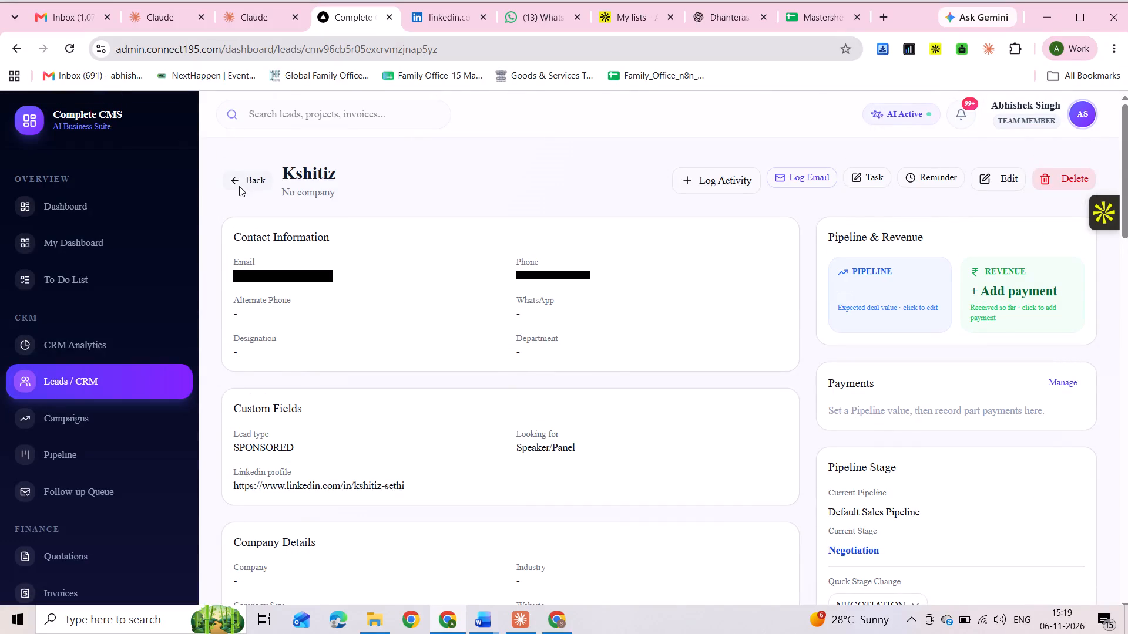
scroll(361, 433, down, 2)
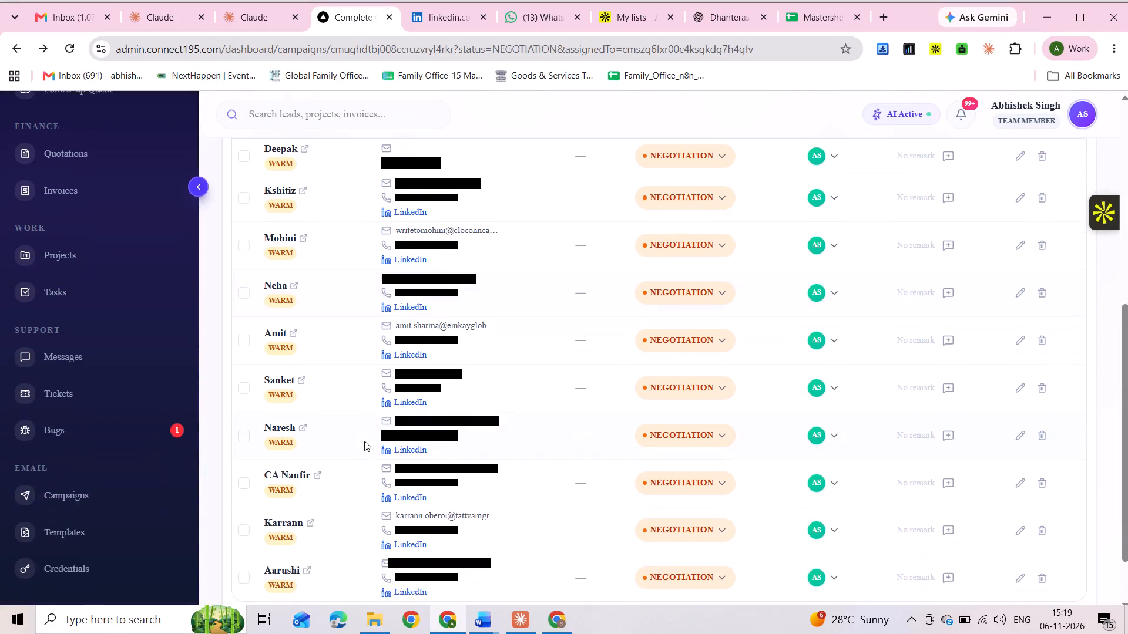
scroll(365, 445, down, 1)
click(376, 555)
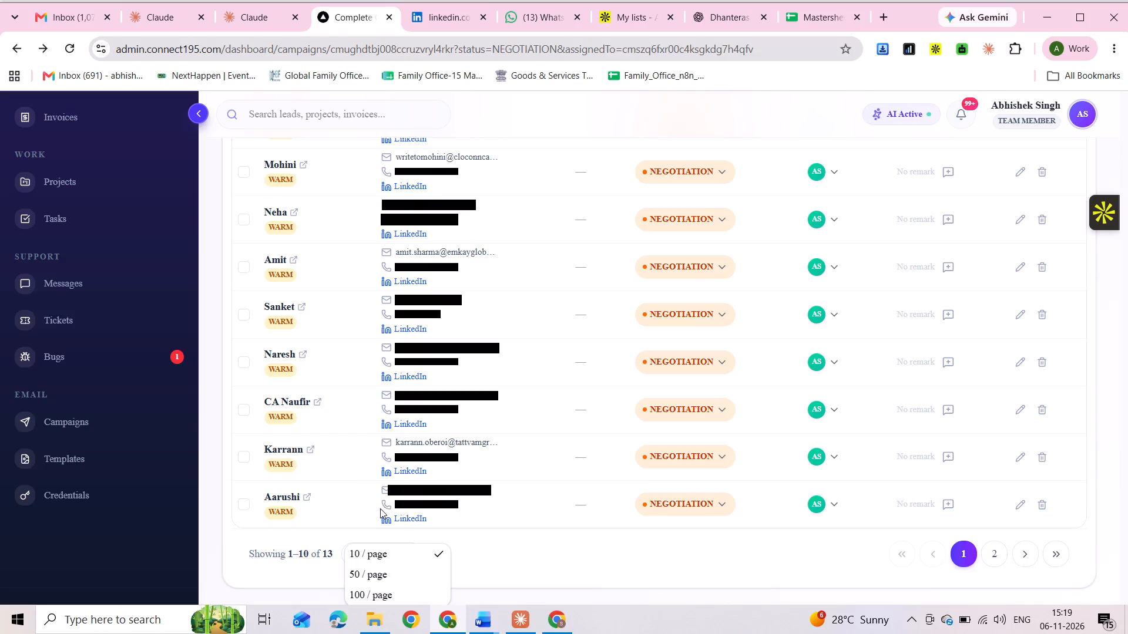
click(369, 576)
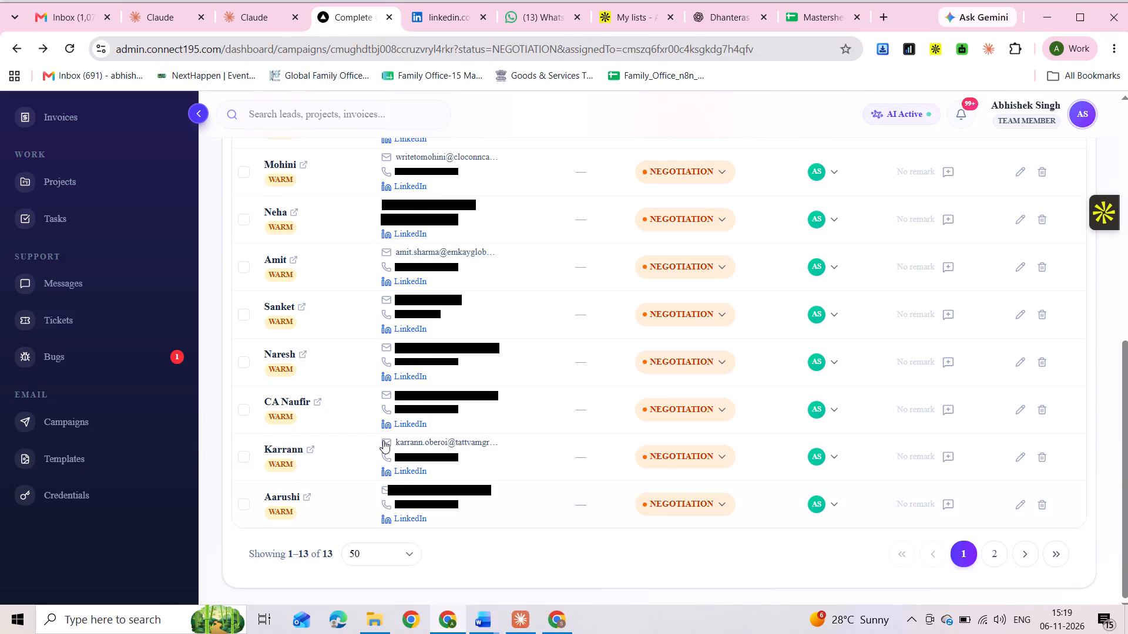
scroll(385, 446, down, 2)
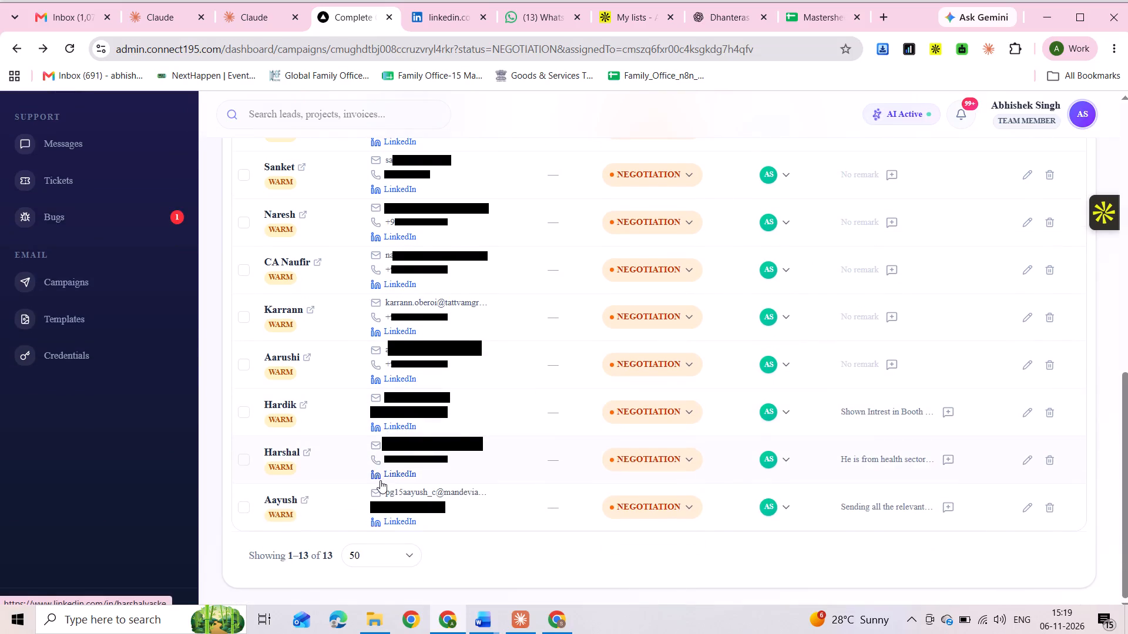
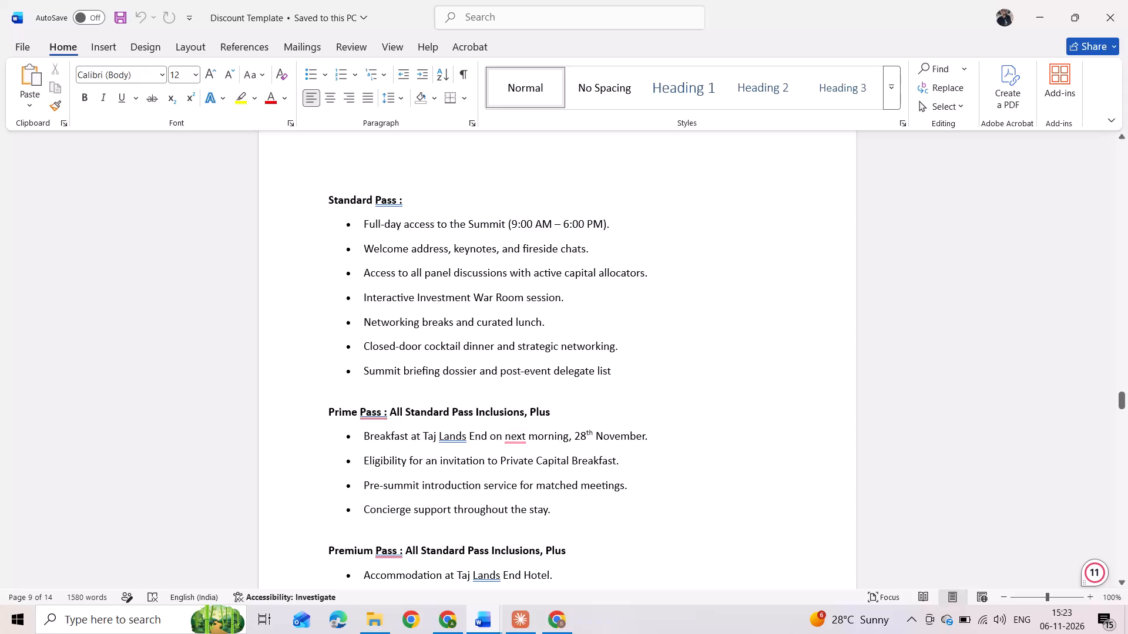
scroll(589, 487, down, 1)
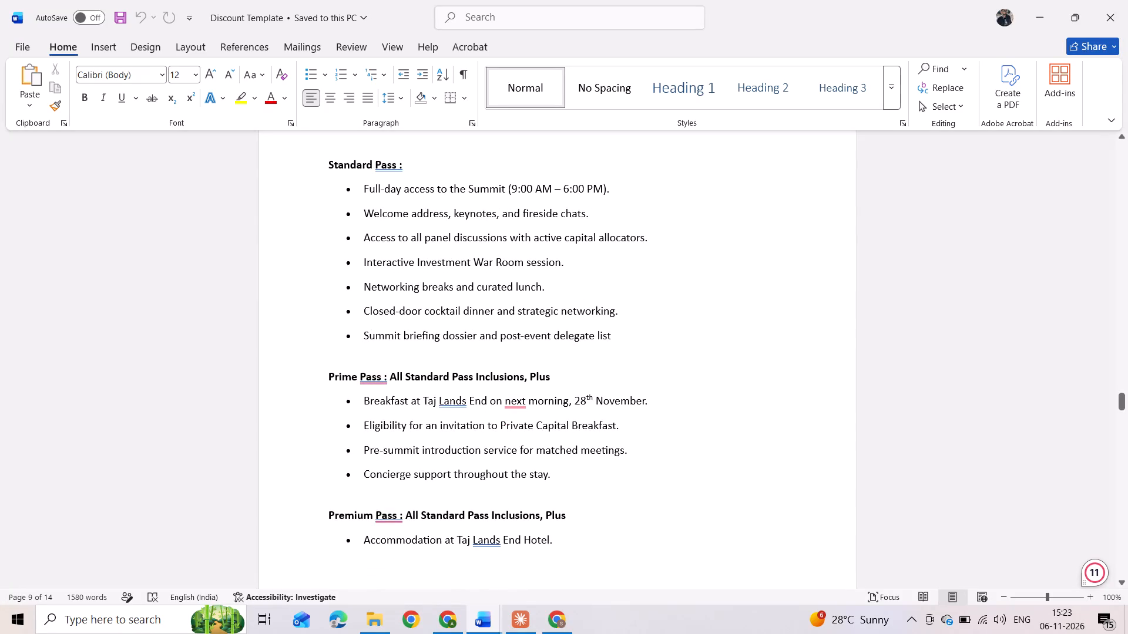
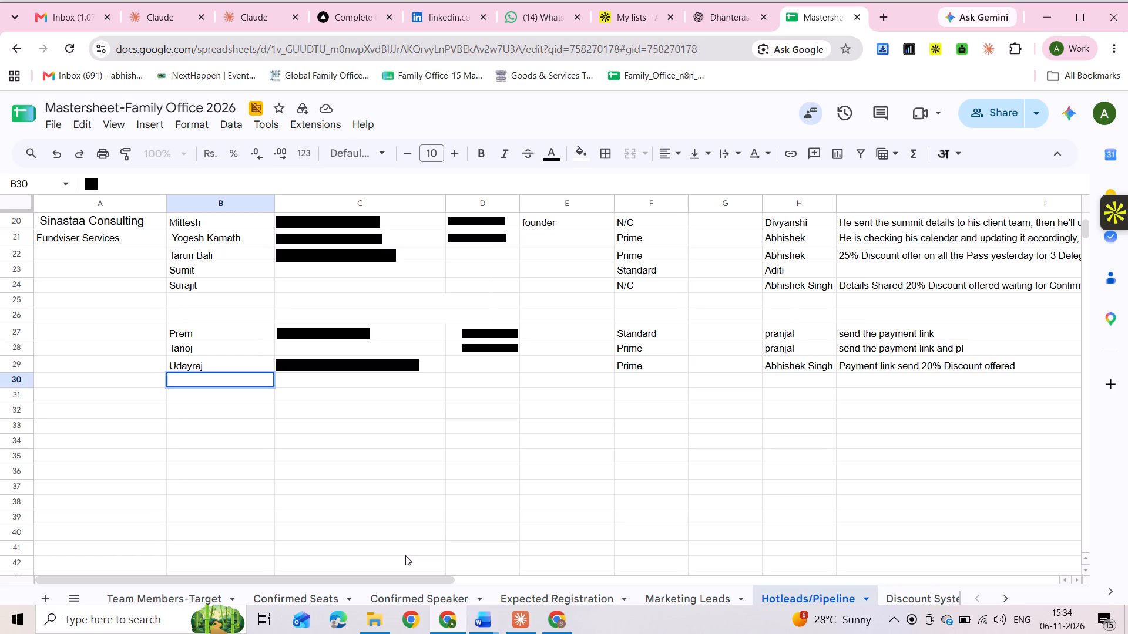
Enter the lead name Mr Hemant in cell B30, below Udayraj, on the Hotleads/Pipeline sheet of Mastersheet-Family Office 2026.
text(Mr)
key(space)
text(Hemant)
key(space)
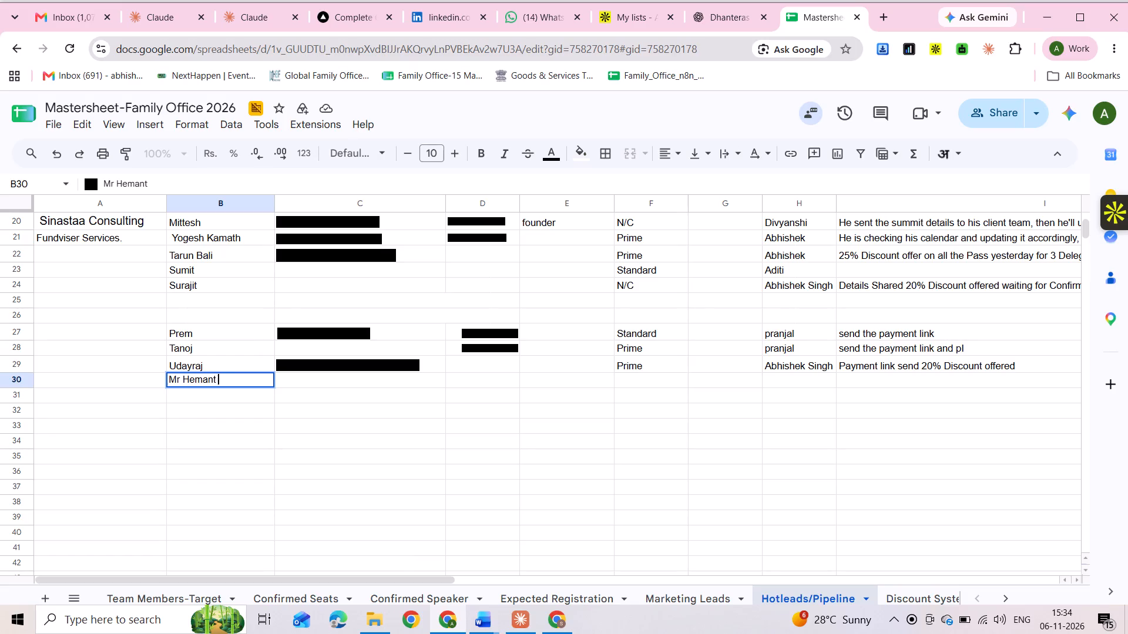
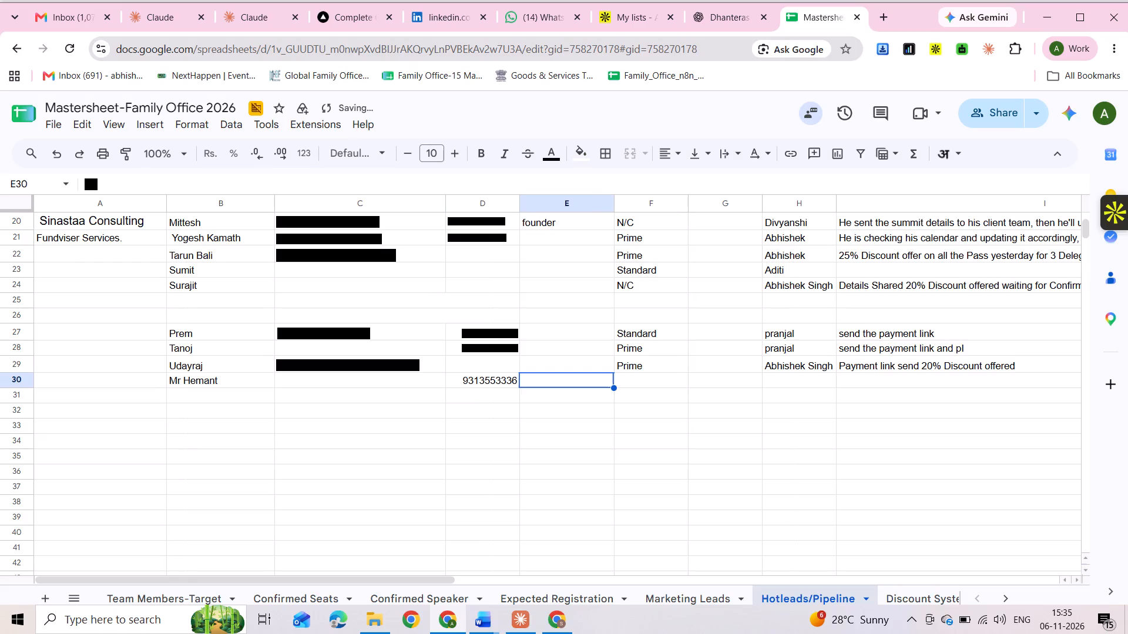
Enter Aditi as the responsible team member in column H of the Mr Hemant lead's row.
key(Tab)
key(Tab)
key(Tab)
text(Aditi)
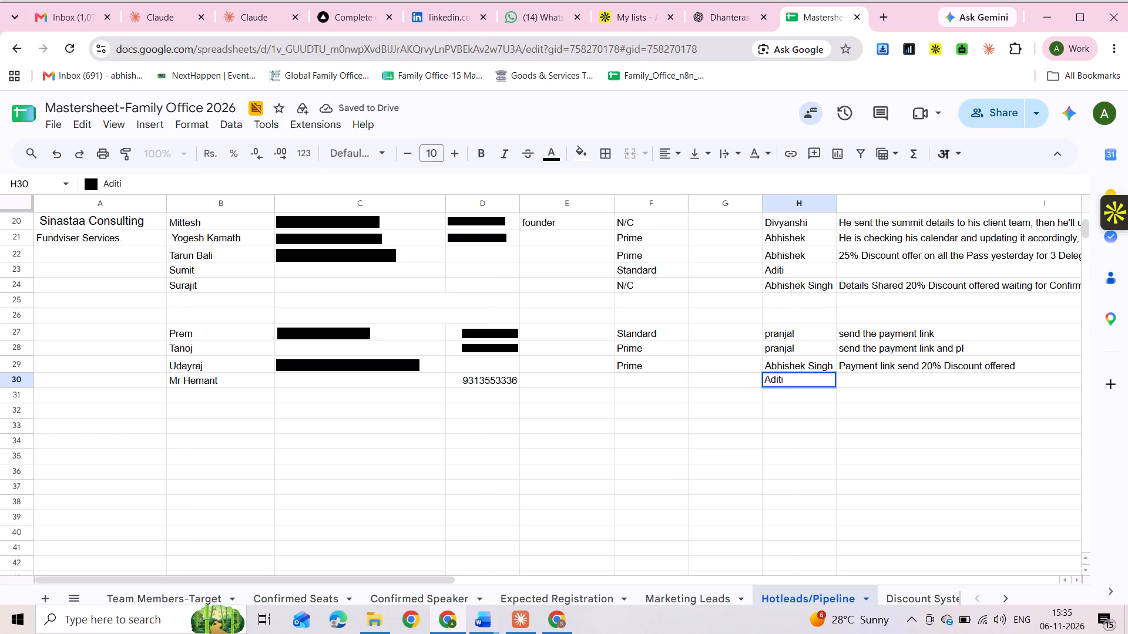
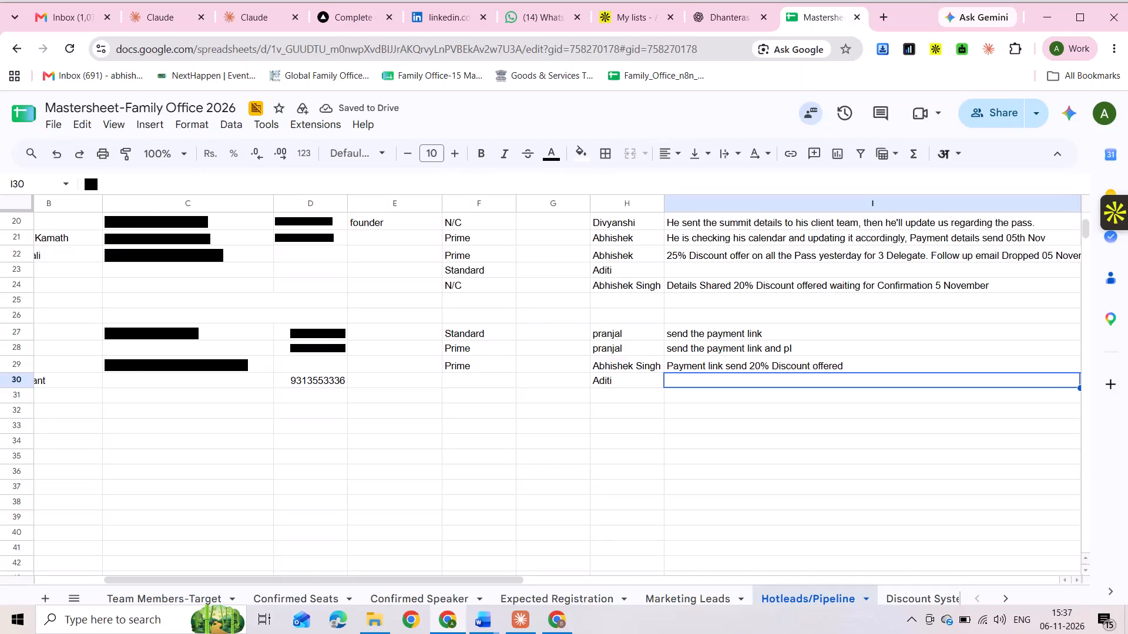
Enter a follow-up remark beginning "20% Discount" in column I of the new lead's row 30.
text(20)
text(%)
key(space)
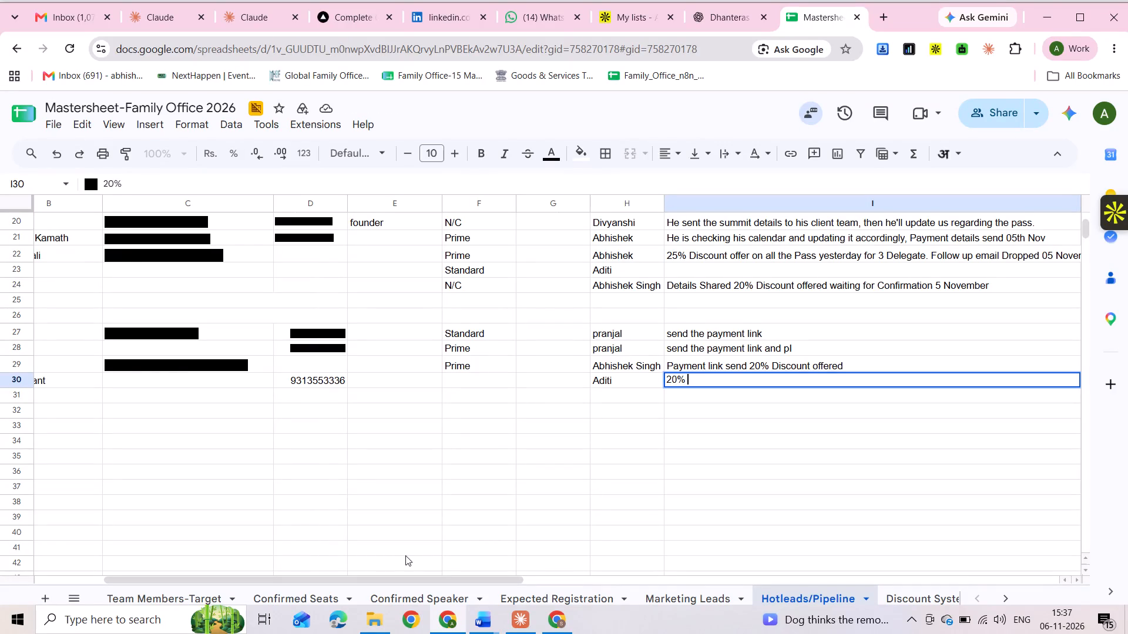
text(Discount o)
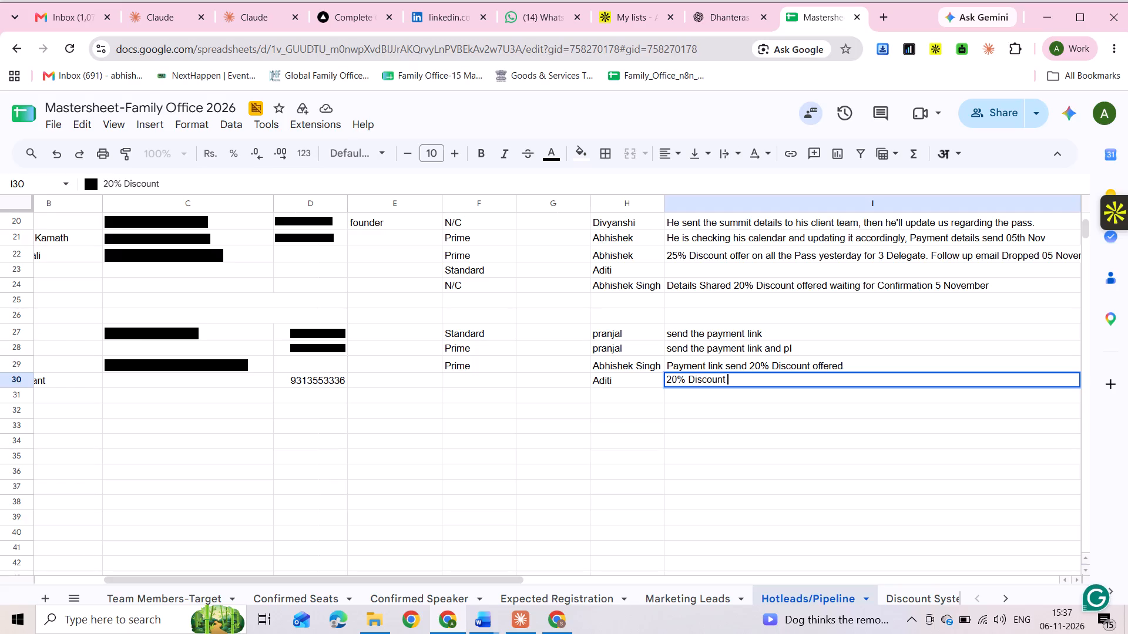
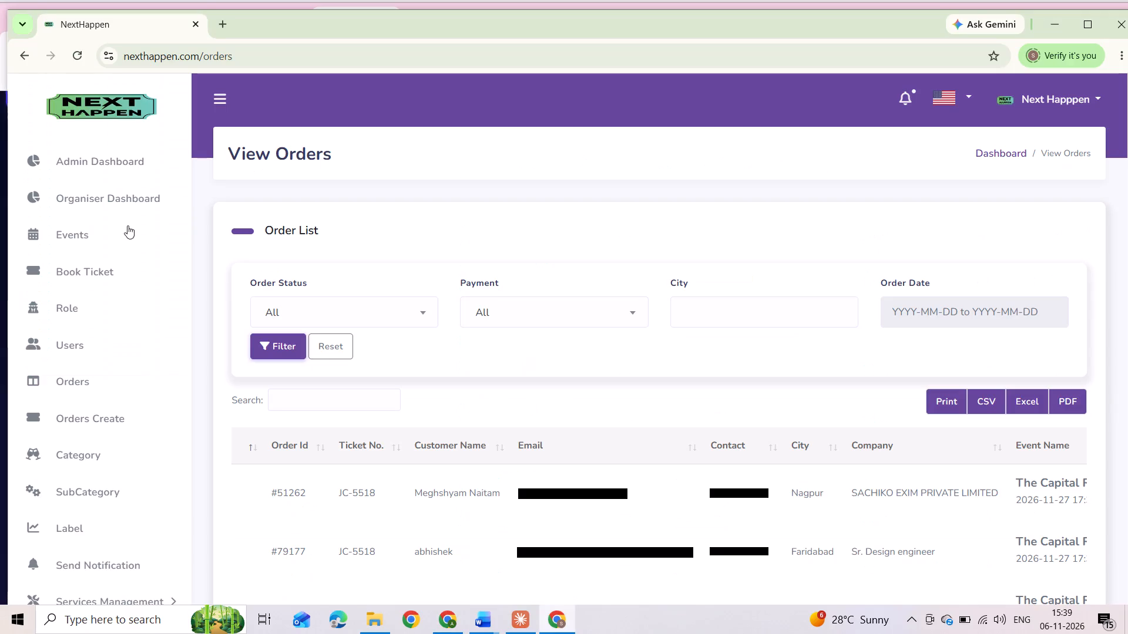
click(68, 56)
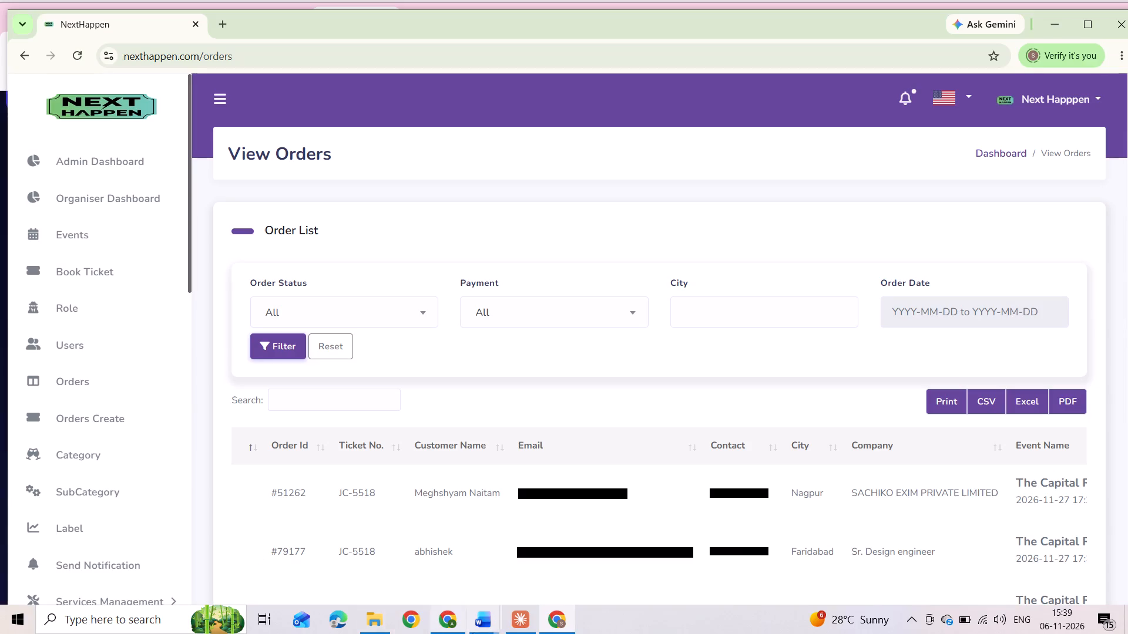
Switch to the CRM window, open the lead Bhushan from the campaign list, and review his contact details and discussion notes.
click(449, 623)
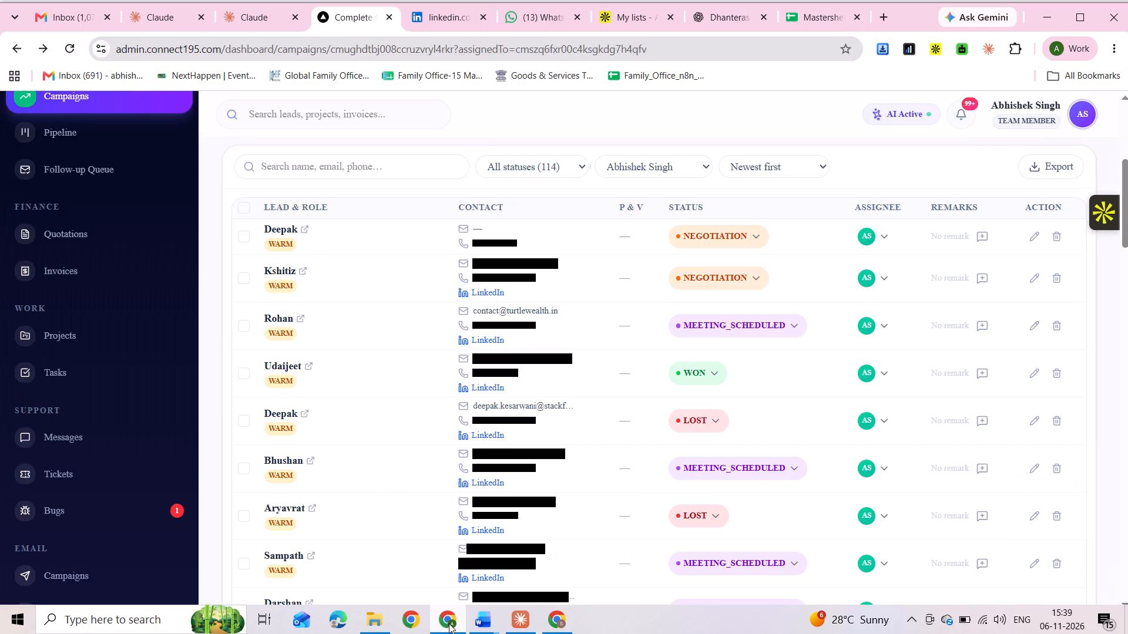
click(269, 466)
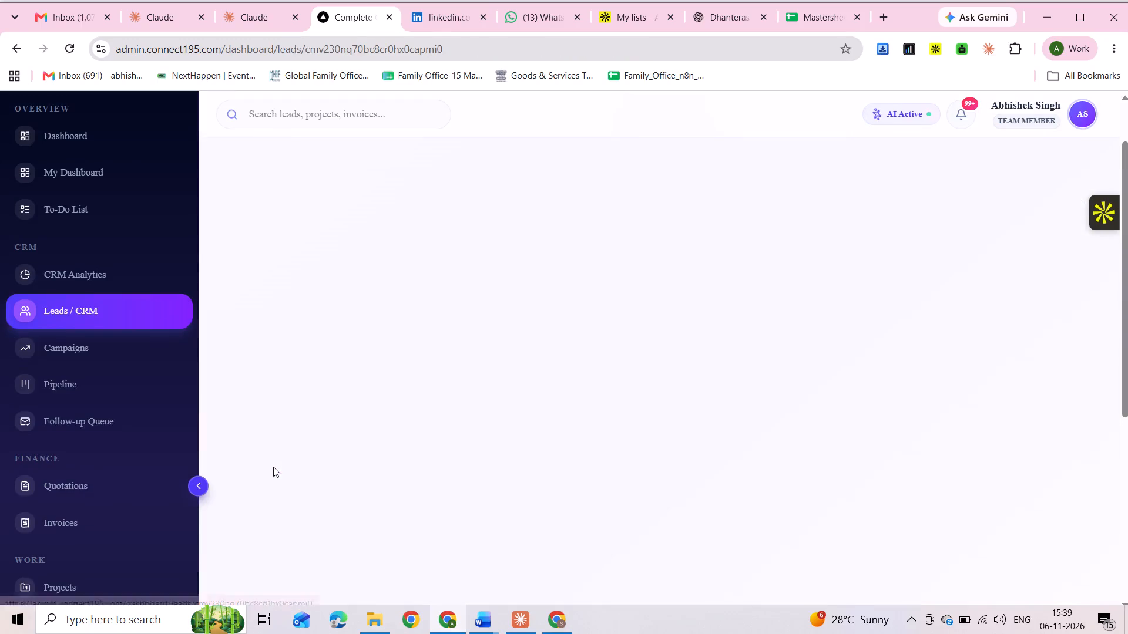
scroll(444, 459, down, 13)
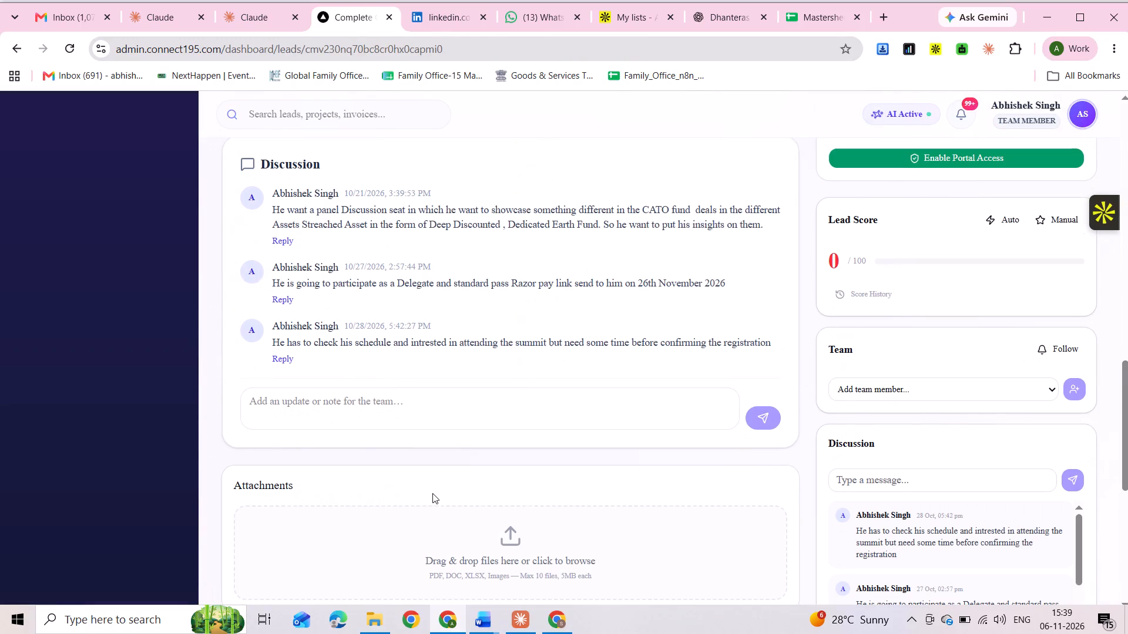
scroll(433, 497, up, 14)
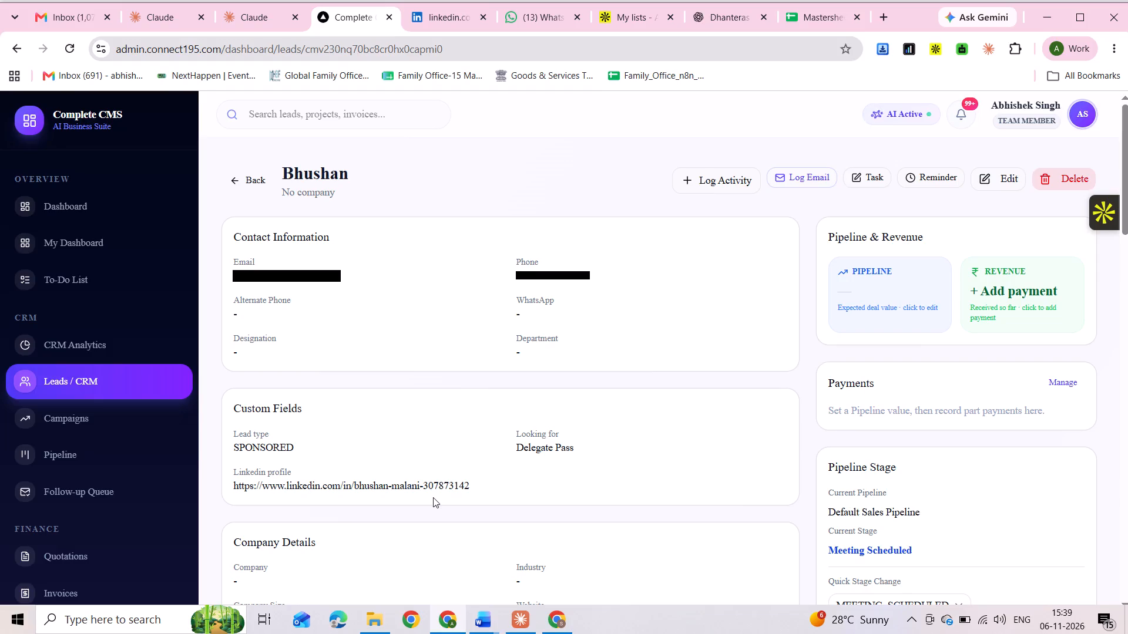
scroll(330, 569, down, 11)
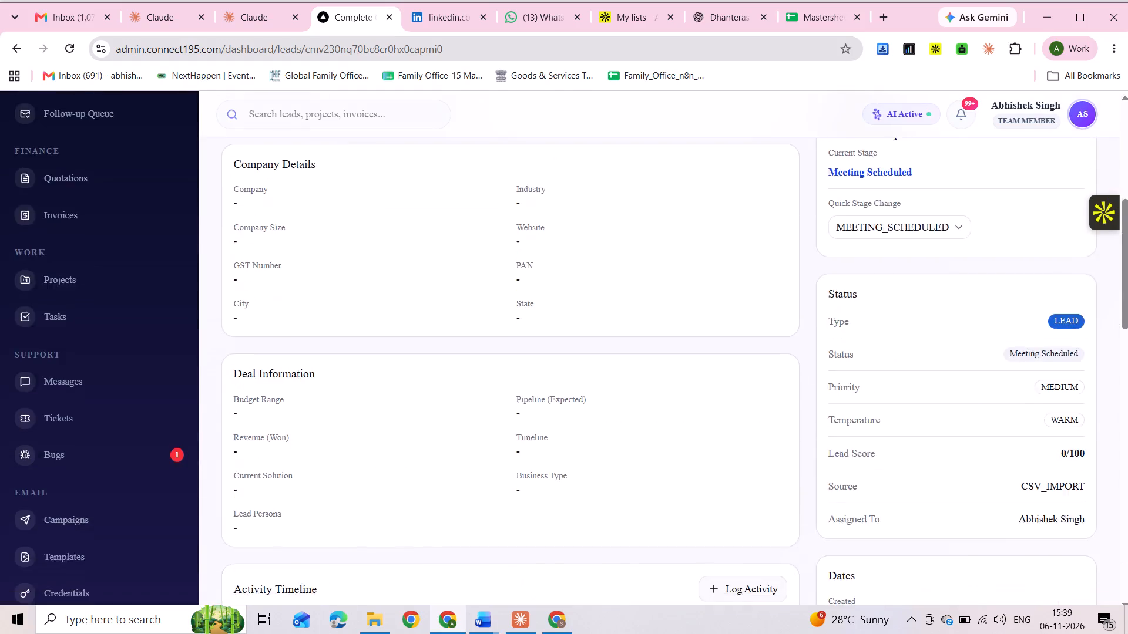
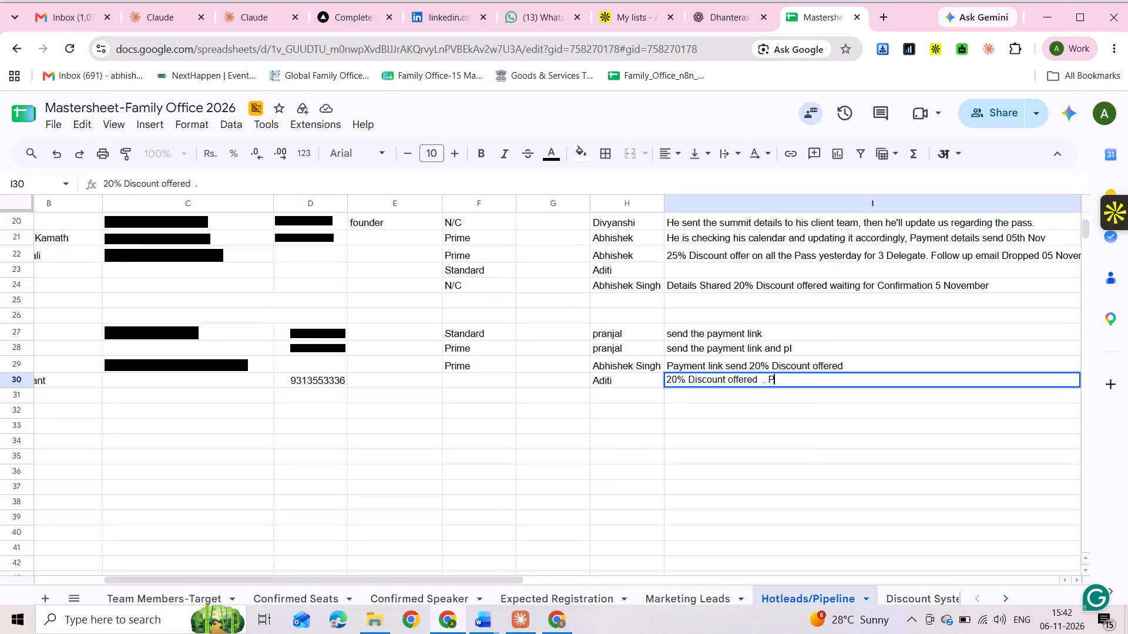
Complete the row 30 remark in column I so "Payment on 12th" follows the 20% discount note.
text(ayment o)
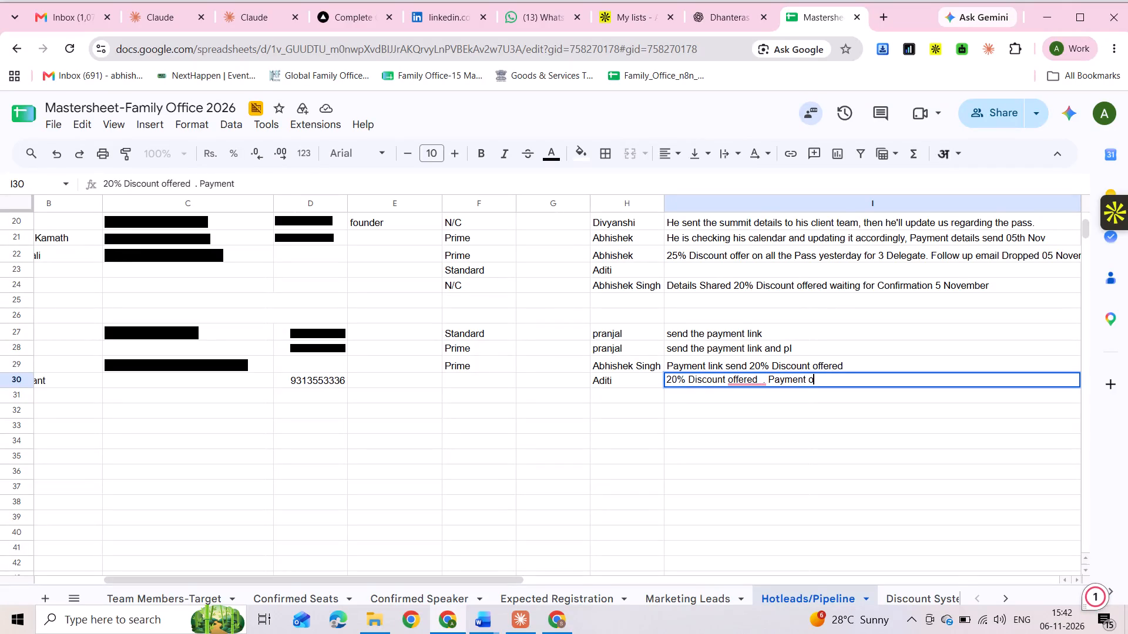
text(n 12th)
key(space)
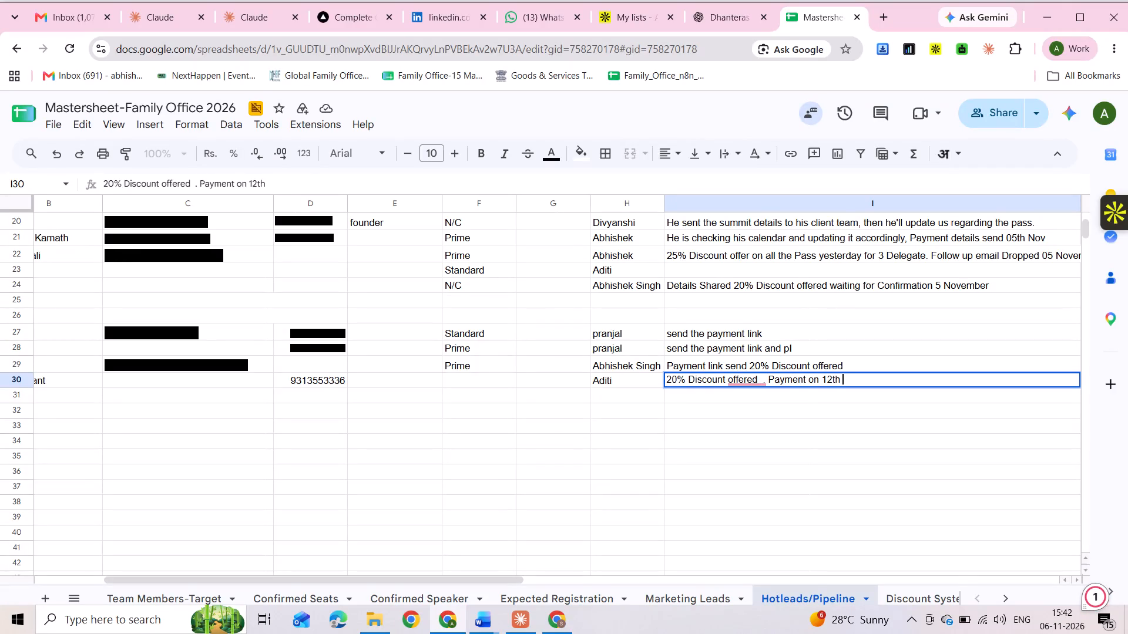
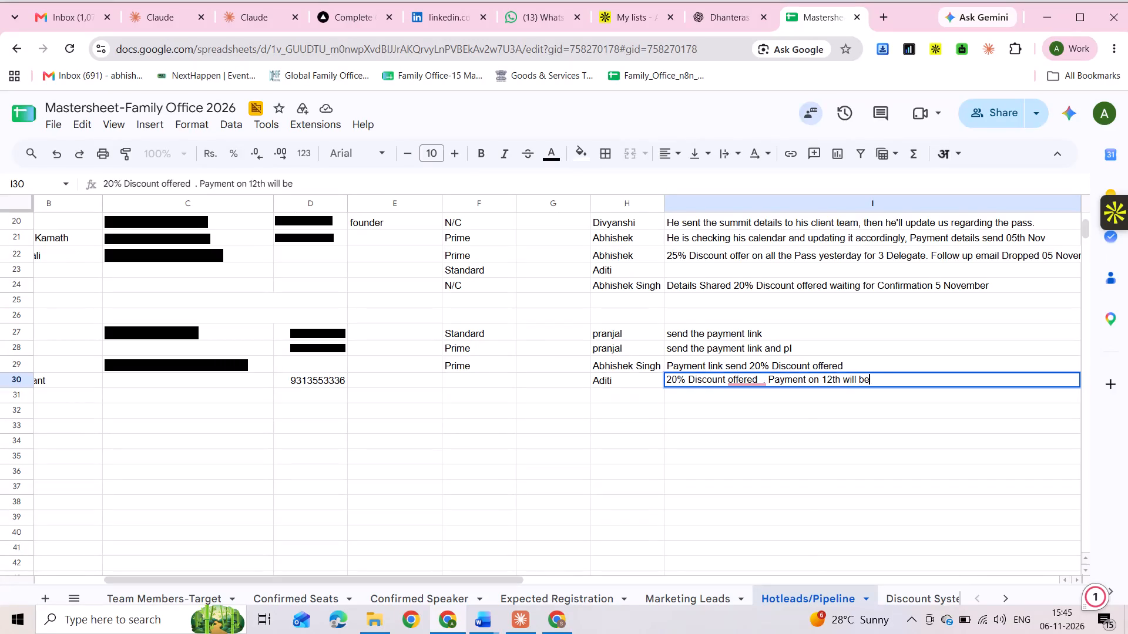
Finish the row 30 remark in column I so it ends with "Payment on 12th will be done".
key(Down)
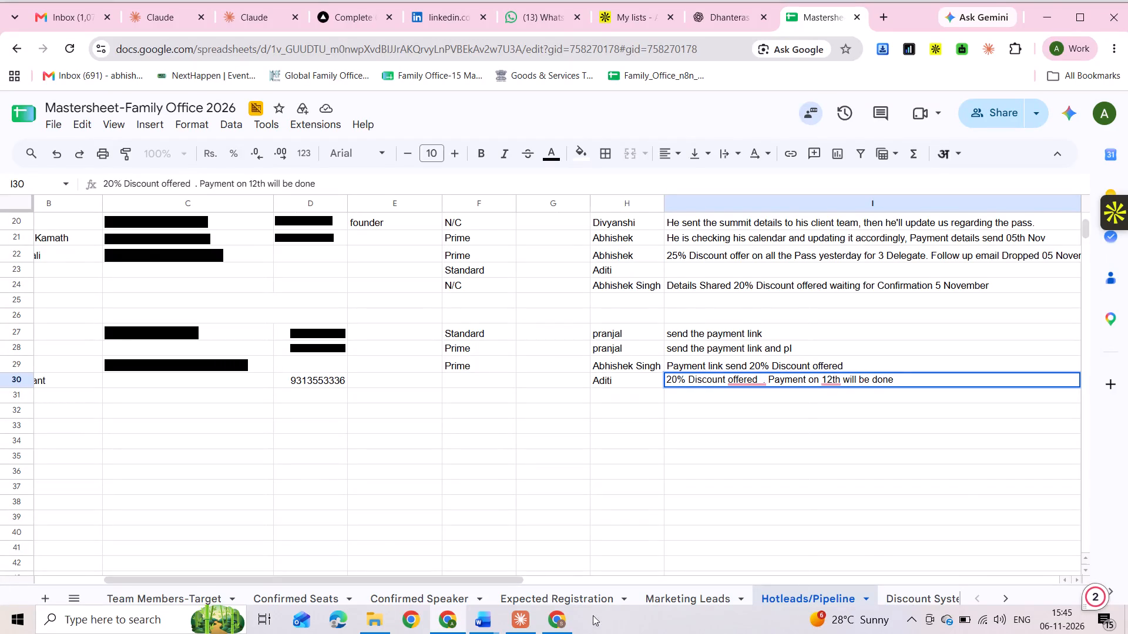
click(357, 577)
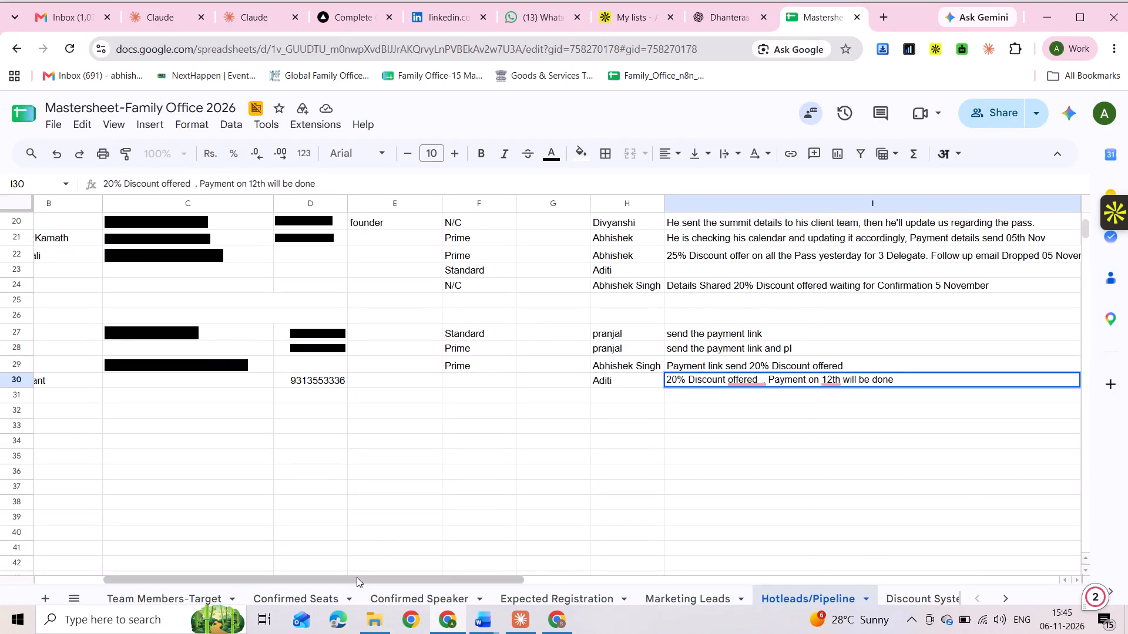
drag(337, 574, 127, 548)
click(72, 579)
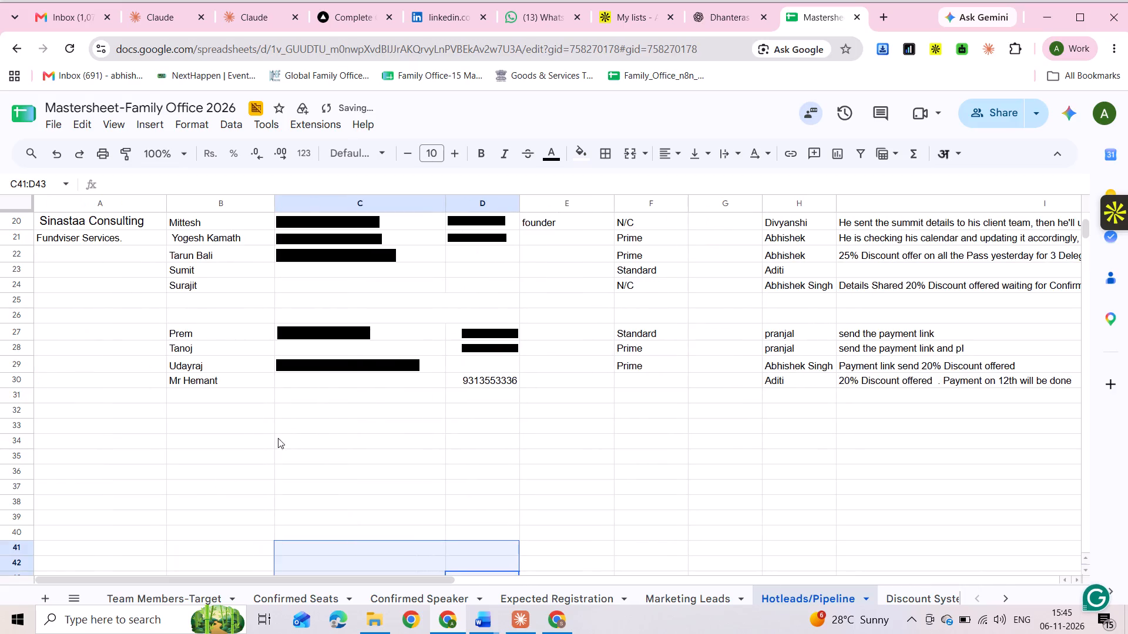
click(245, 462)
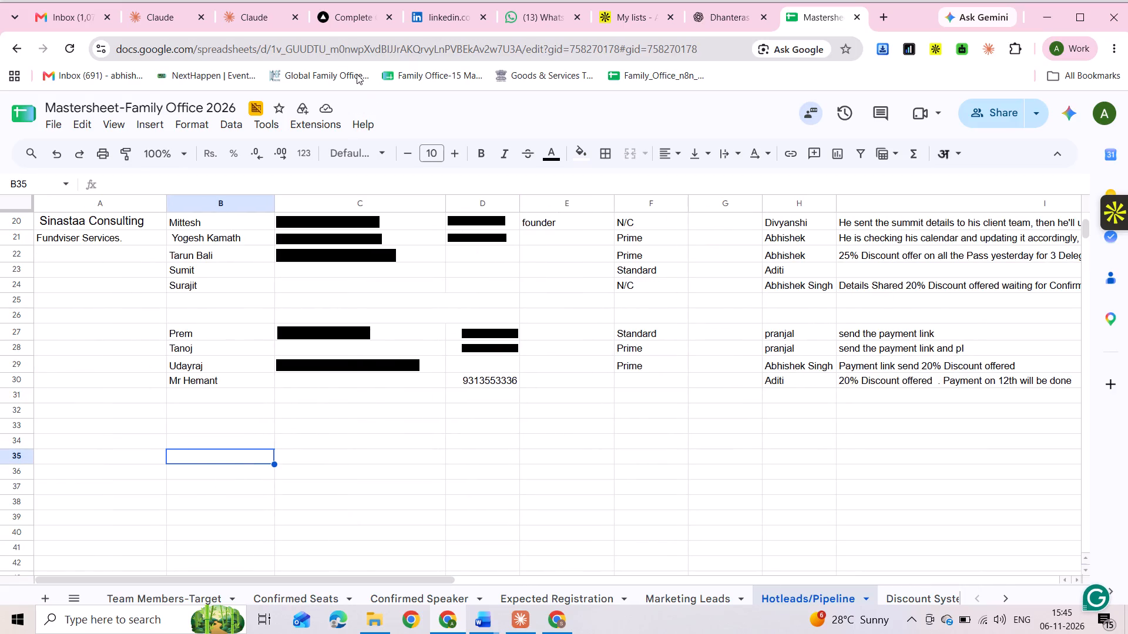
Switch to the Complete CMS CRM and return from Bhushan's lead page to the campaign's lead list.
click(350, 14)
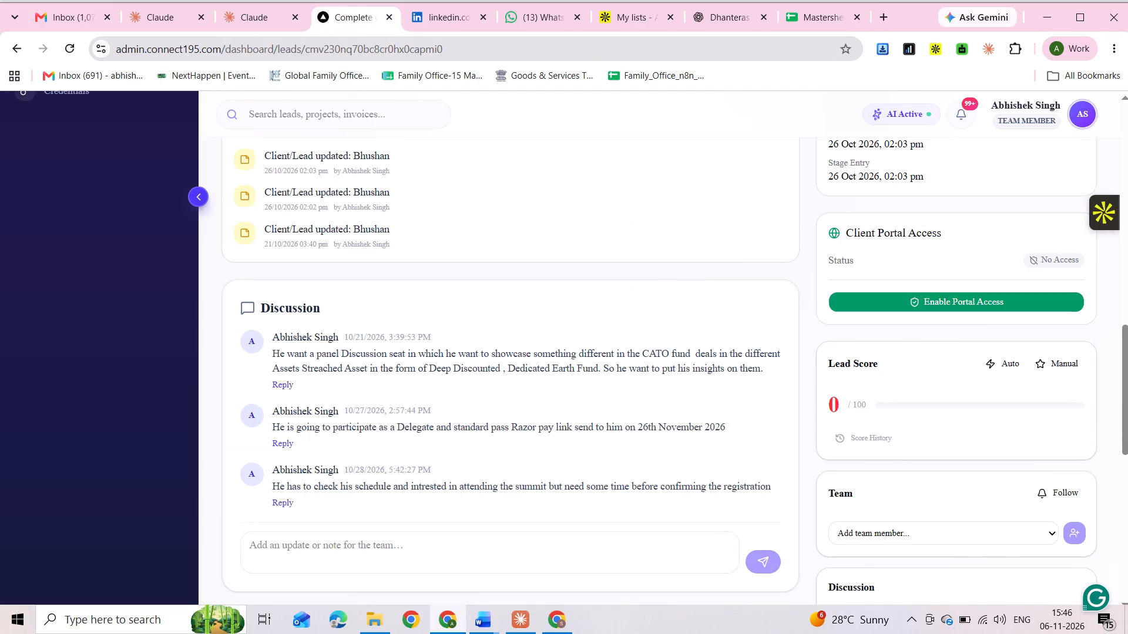
scroll(493, 408, up, 16)
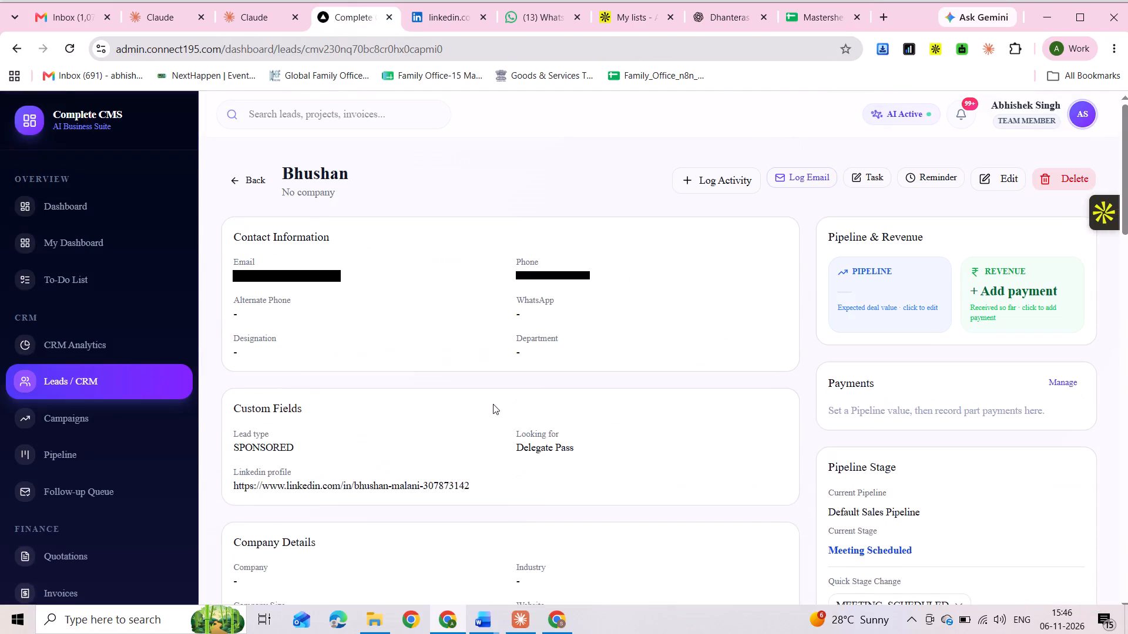
scroll(493, 404, up, 3)
click(245, 174)
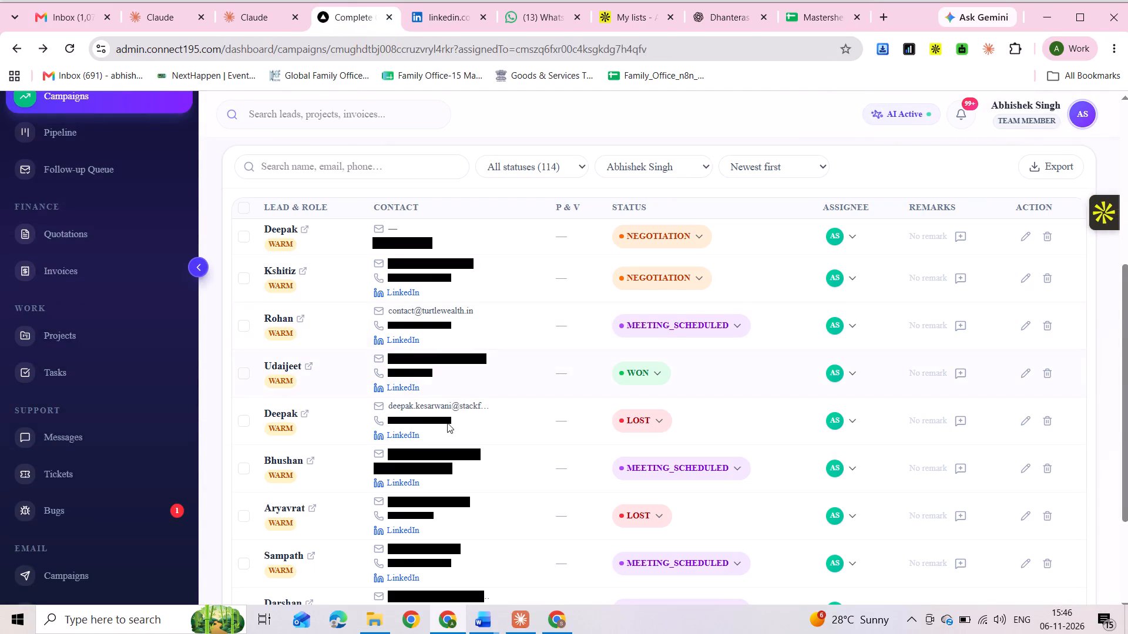
Set the campaign's lead list to show 50 leads per page and look through the leads.
scroll(445, 428, down, 3)
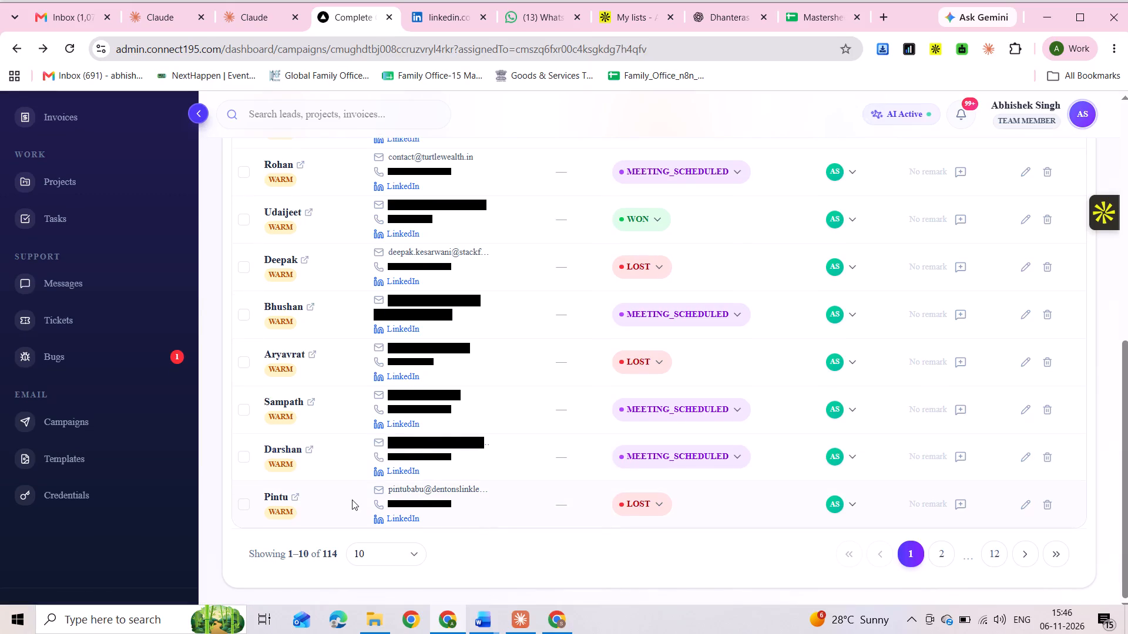
scroll(352, 500, up, 1)
scroll(351, 501, down, 2)
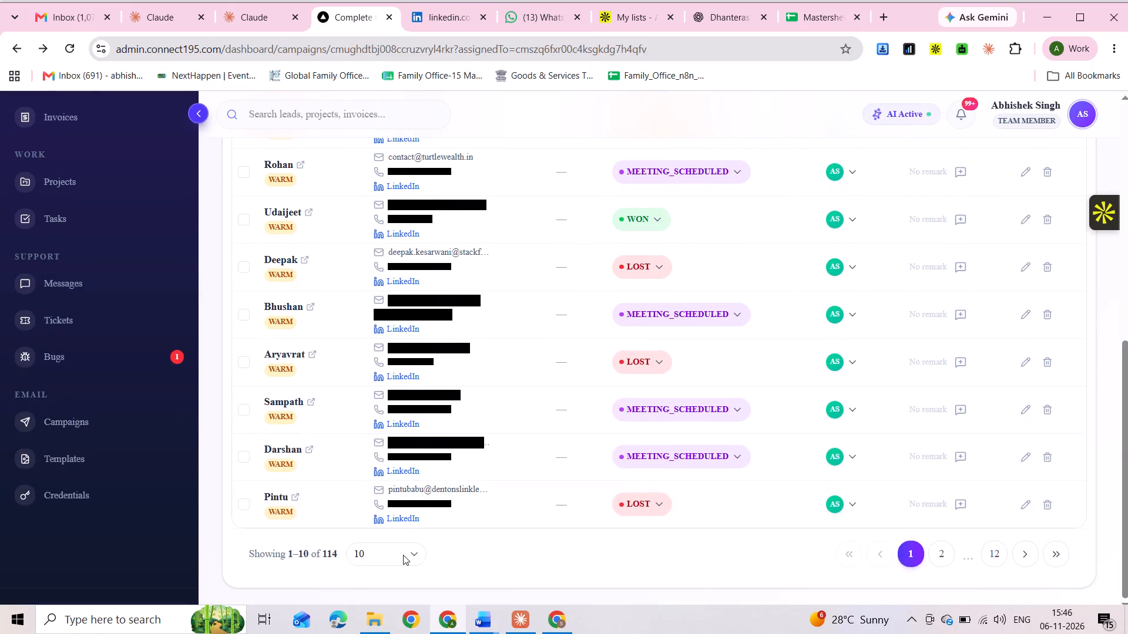
click(403, 555)
click(395, 568)
scroll(607, 412, up, 3)
scroll(608, 357, down, 3)
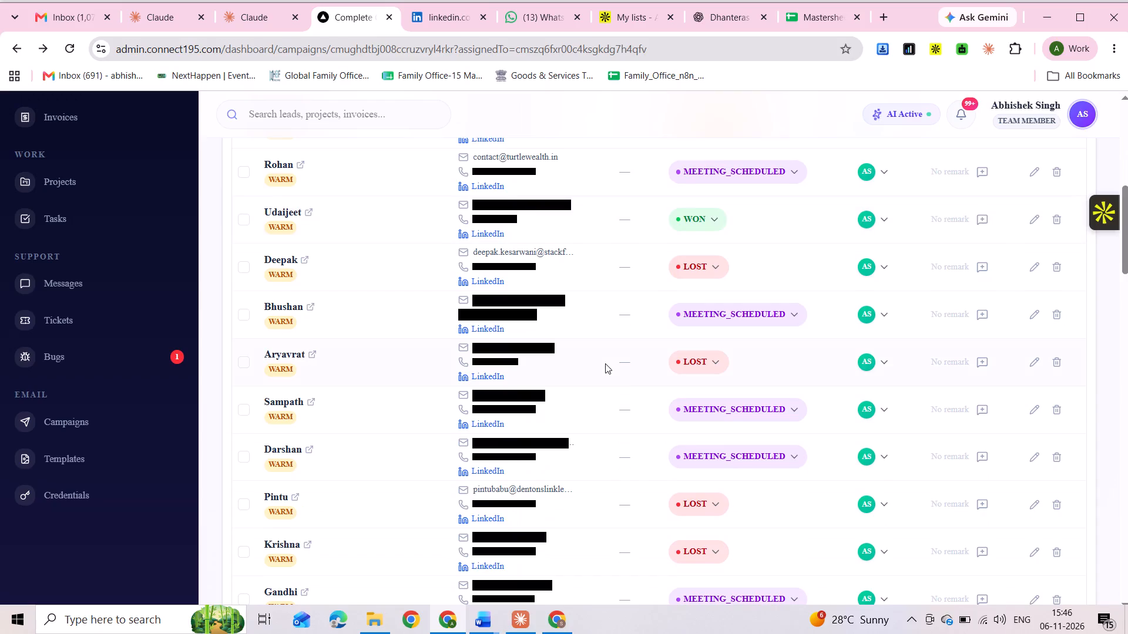
scroll(603, 366, up, 1)
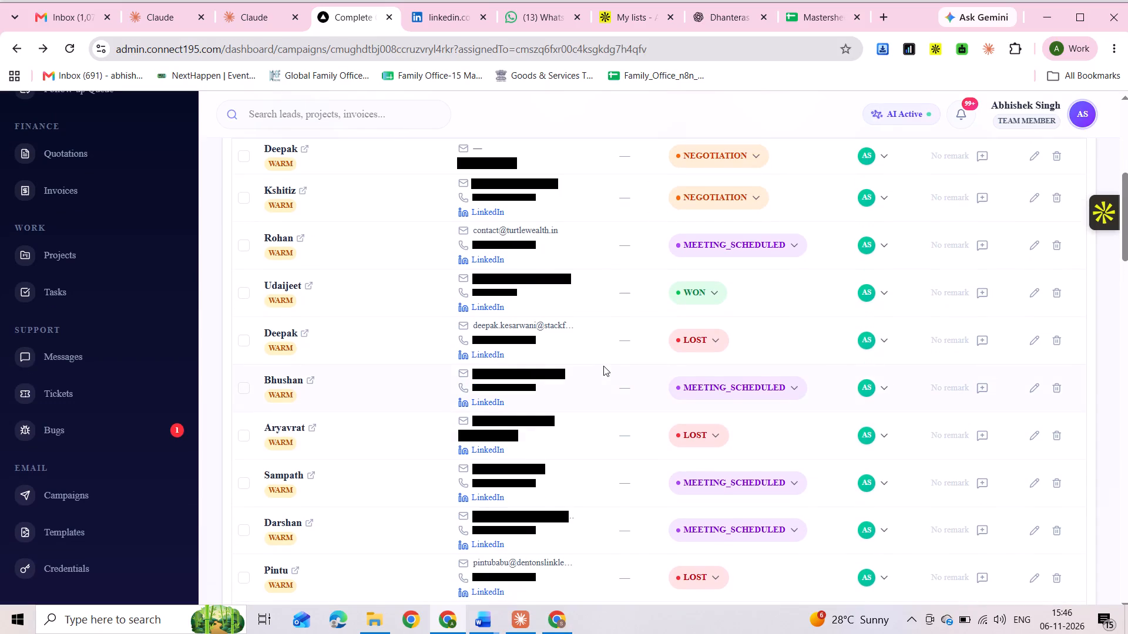
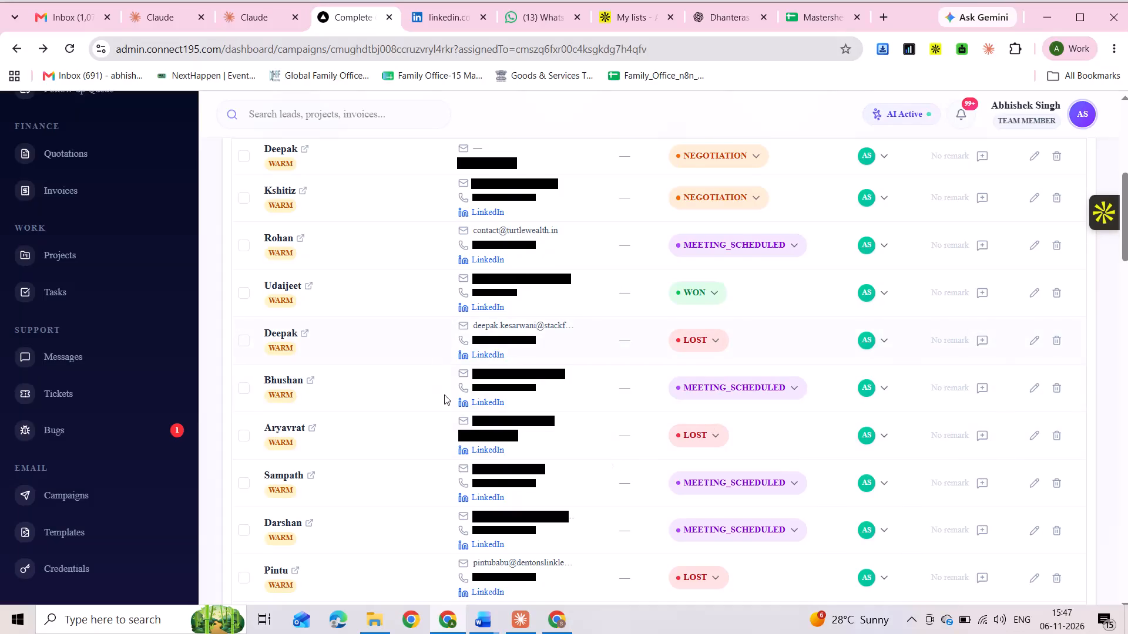
Open Sampath's lead record from the campaign's lead list and review its activity timeline and discussion notes.
scroll(350, 417, down, 2)
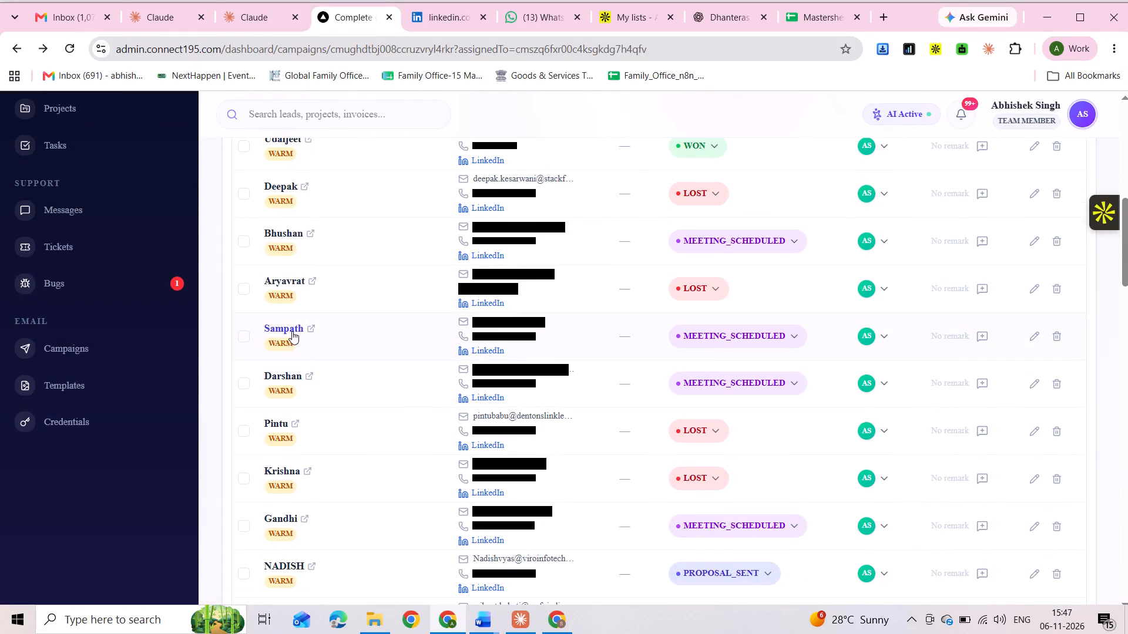
click(287, 331)
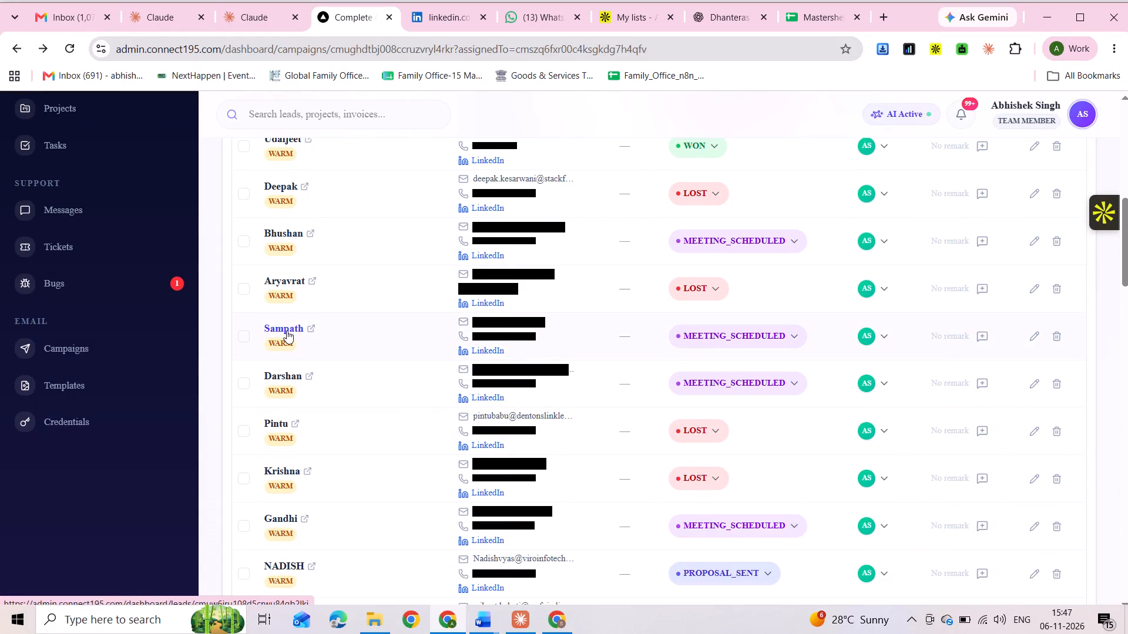
scroll(412, 390, down, 3)
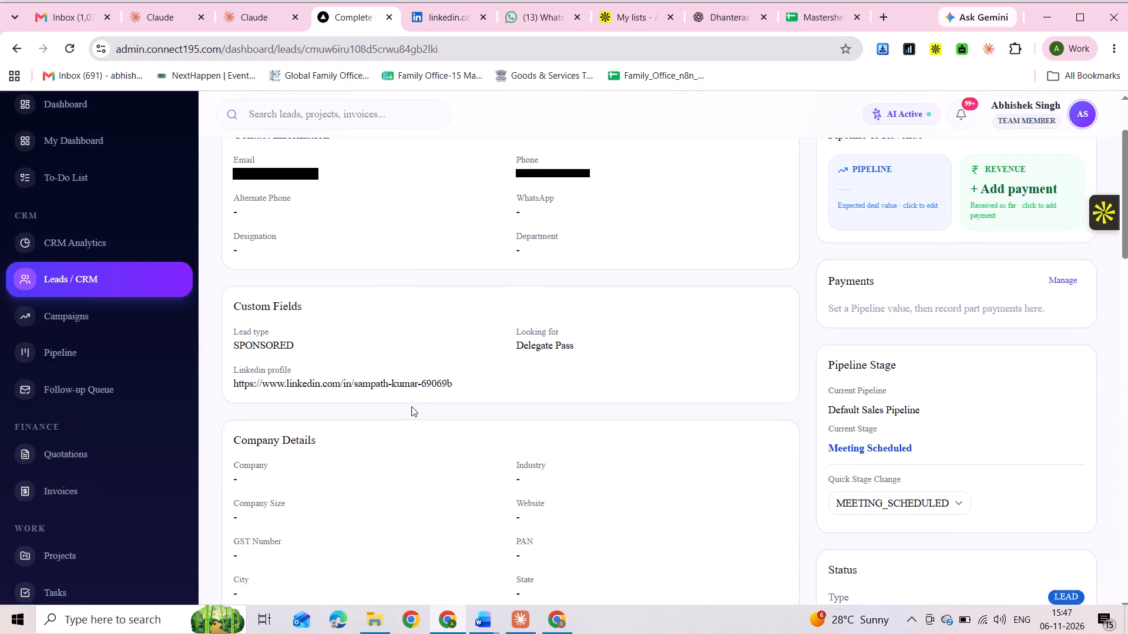
scroll(438, 406, down, 7)
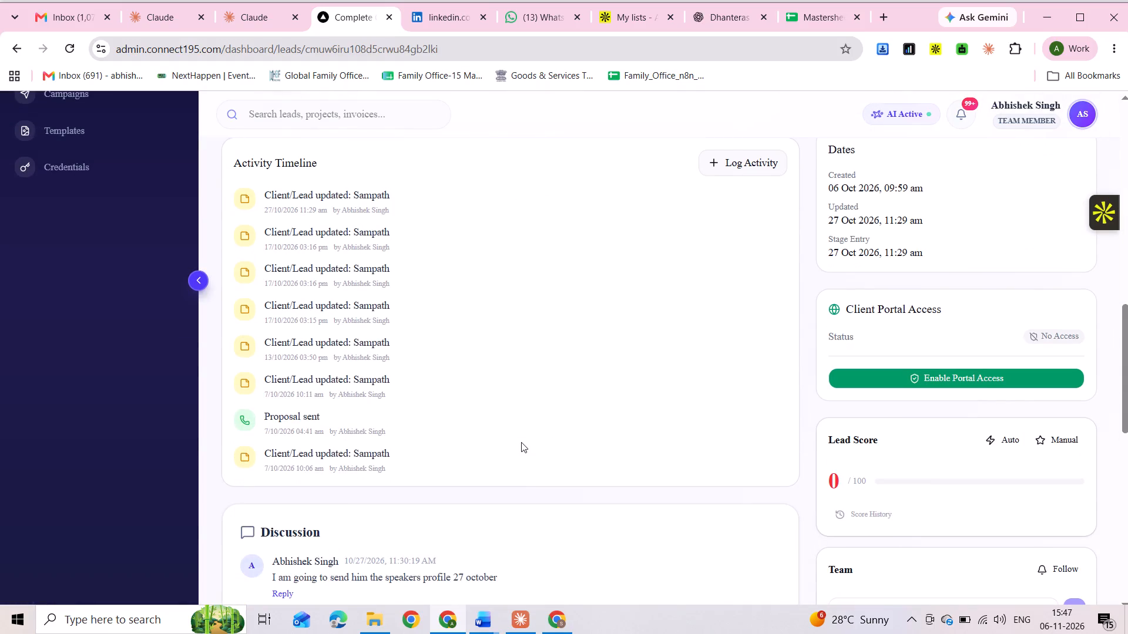
scroll(521, 442, down, 2)
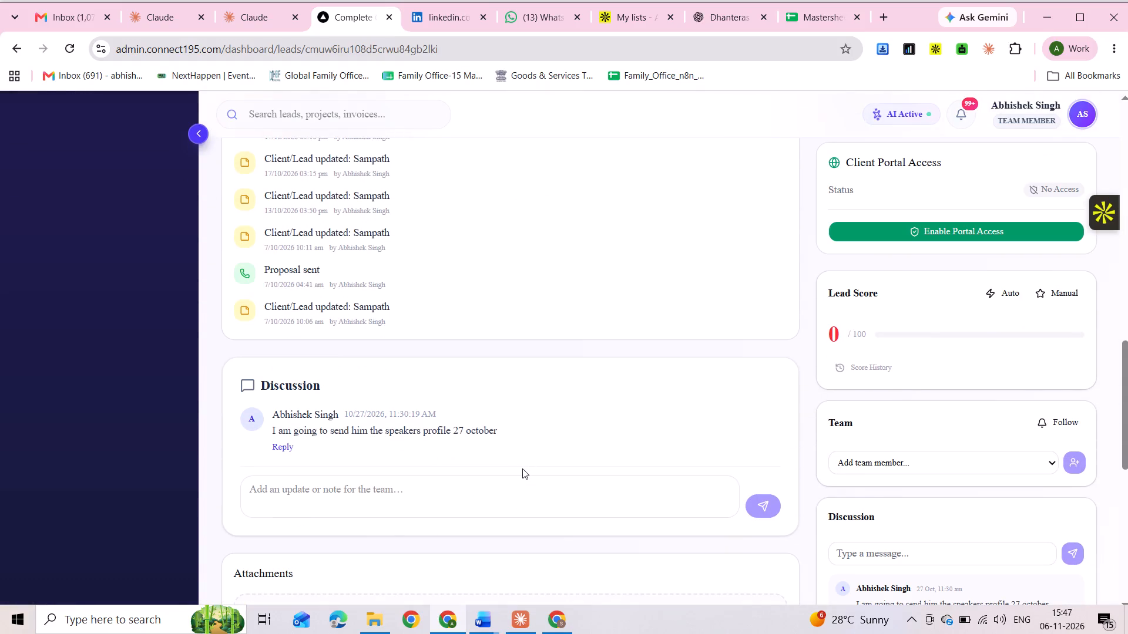
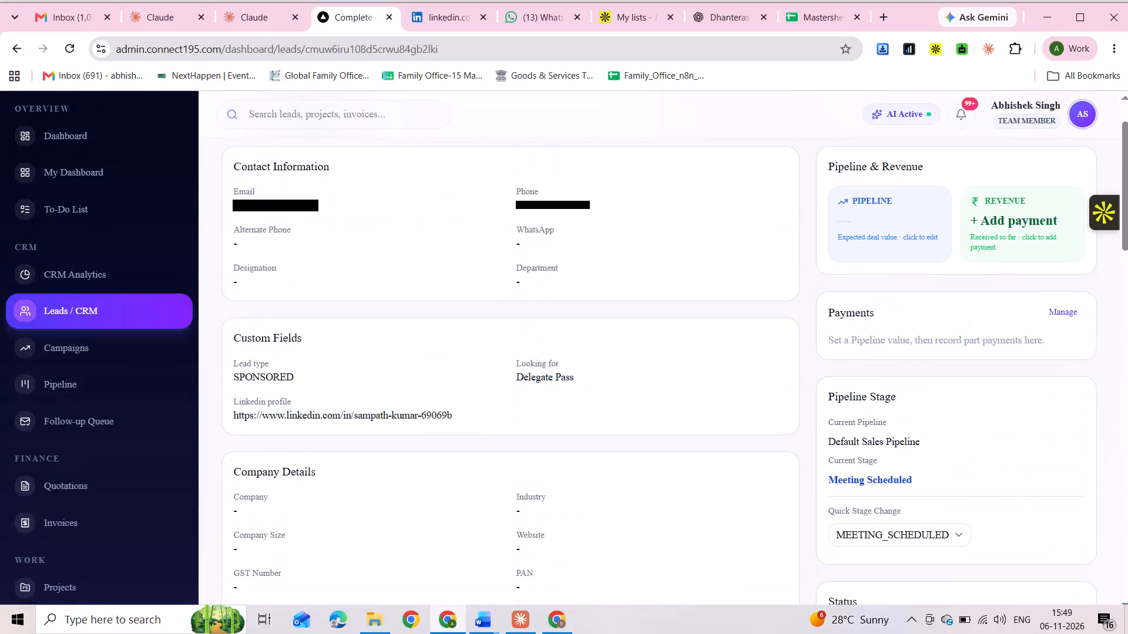
Review Sampath's lead record down through the deal information, activity timeline and discussion notes.
scroll(508, 377, down, 8)
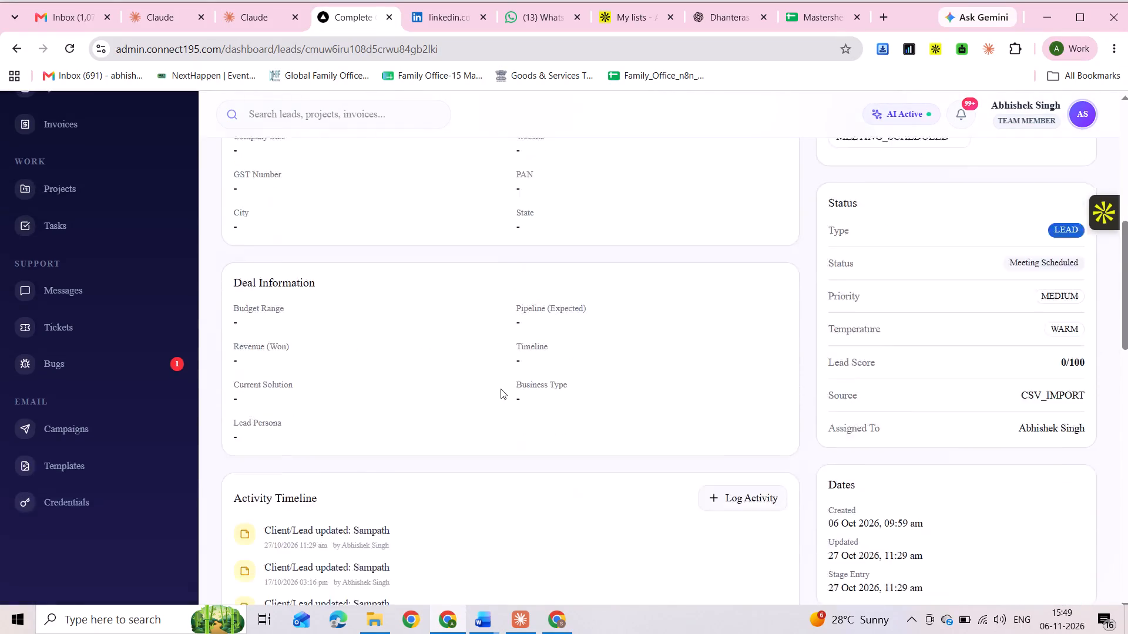
scroll(499, 388, down, 4)
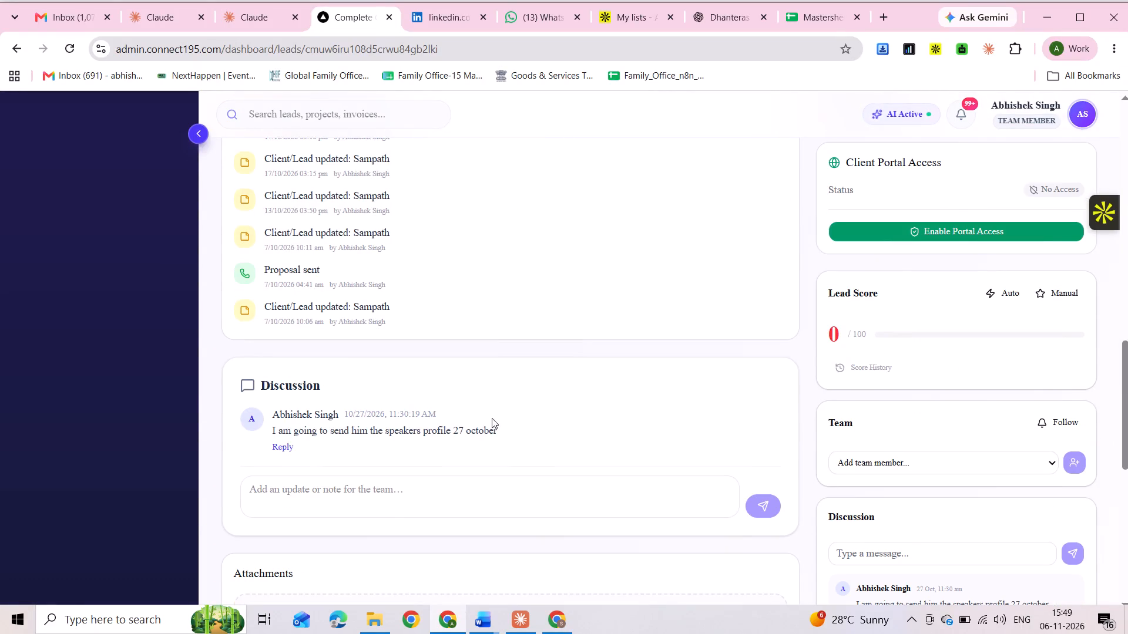
scroll(503, 434, up, 7)
scroll(431, 349, down, 1)
scroll(427, 348, up, 6)
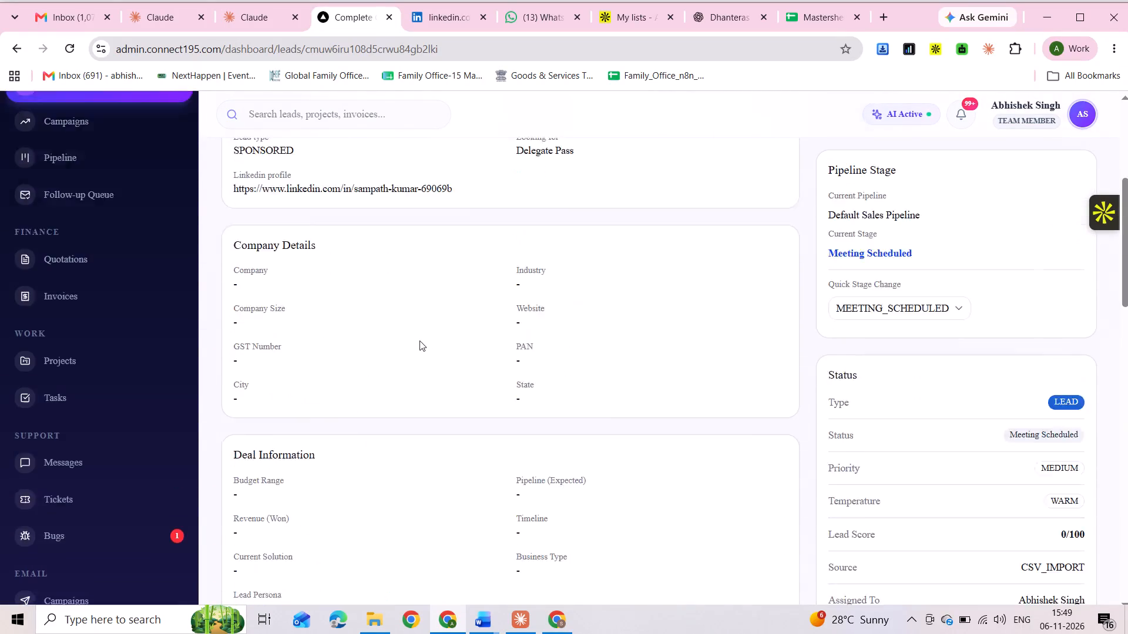
scroll(394, 307, up, 2)
click(320, 272)
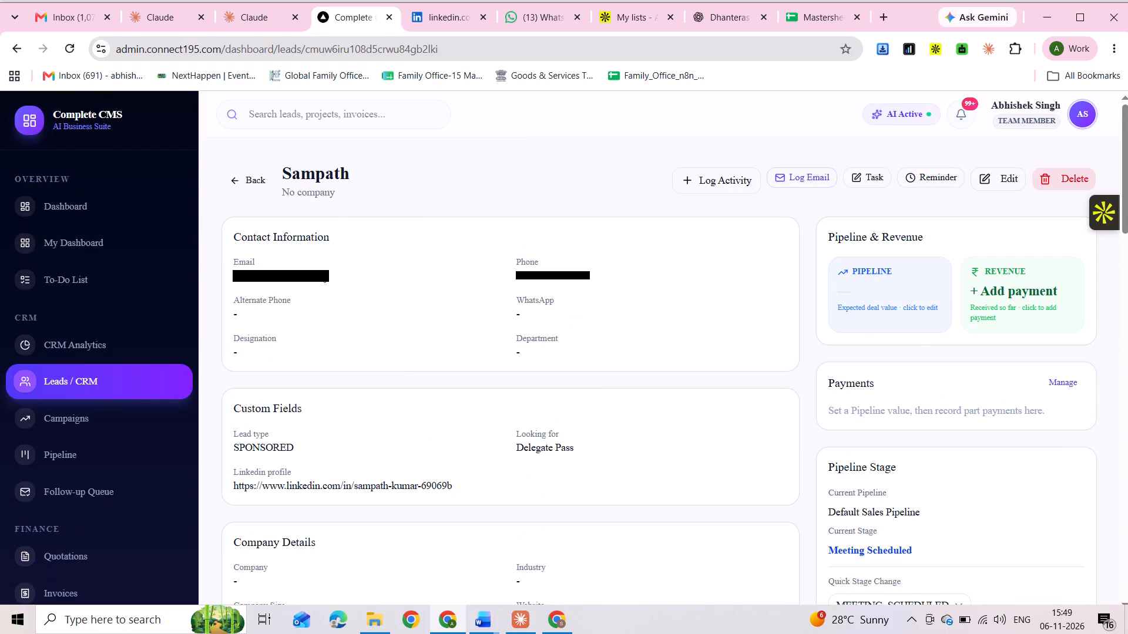
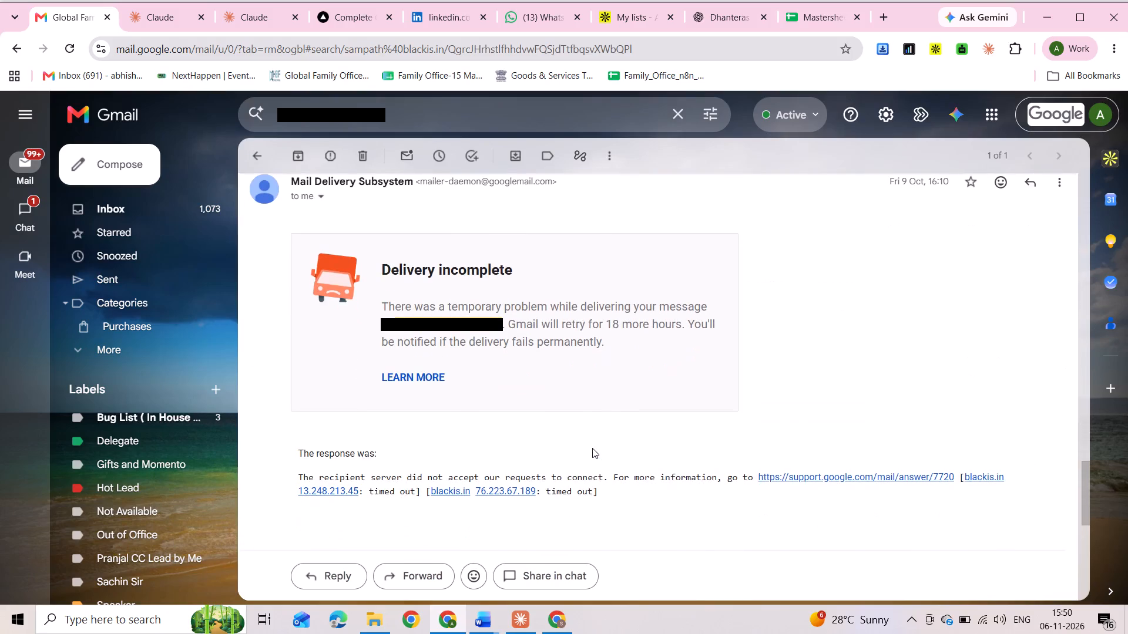
scroll(592, 448, up, 2)
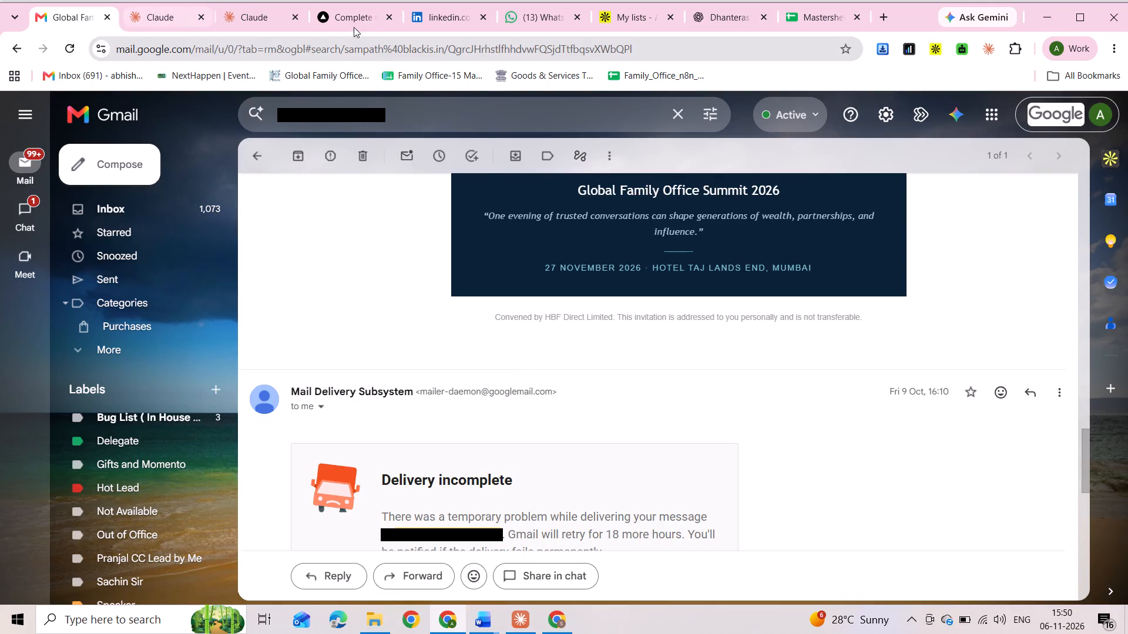
Switch to Complete CMS and review the contact, company and deal details on Sampath's lead record.
click(348, 11)
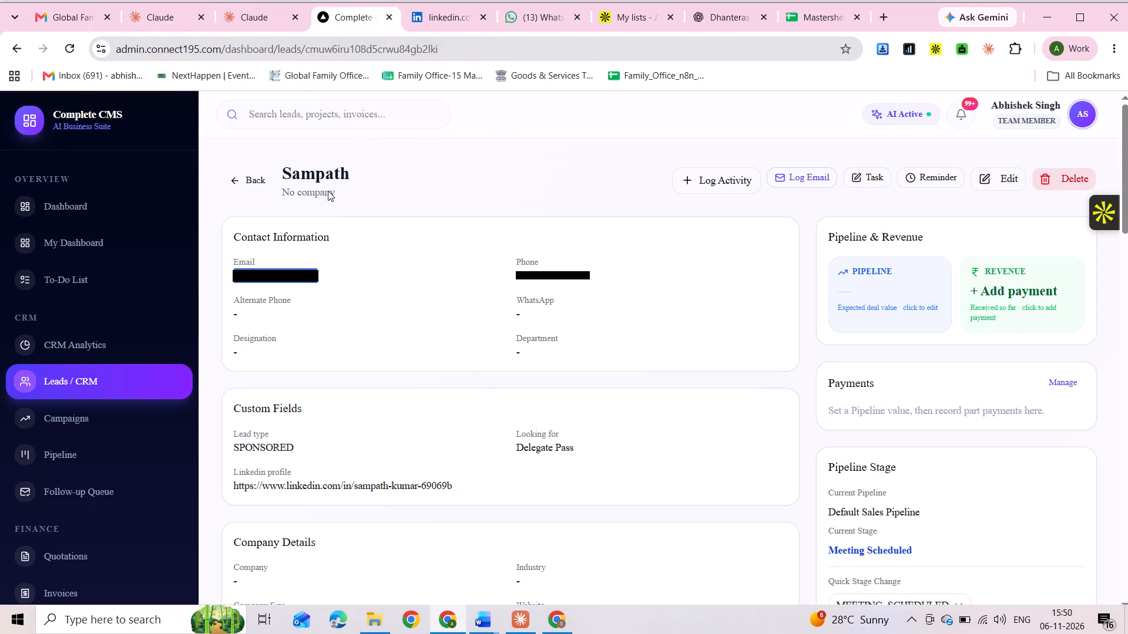
click(347, 289)
scroll(380, 436, down, 8)
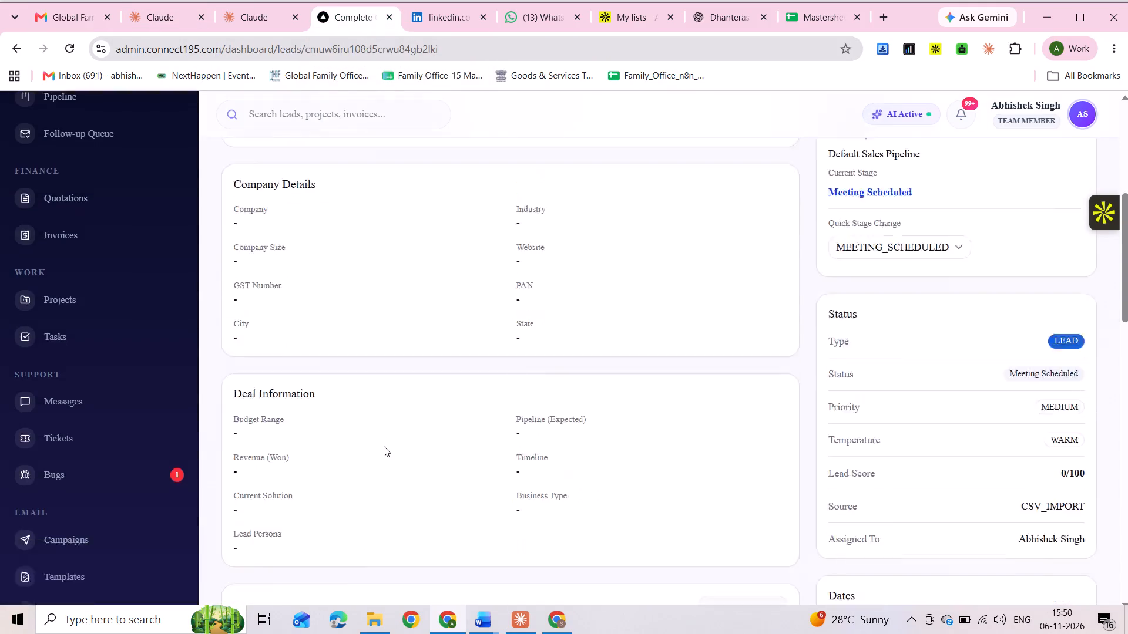
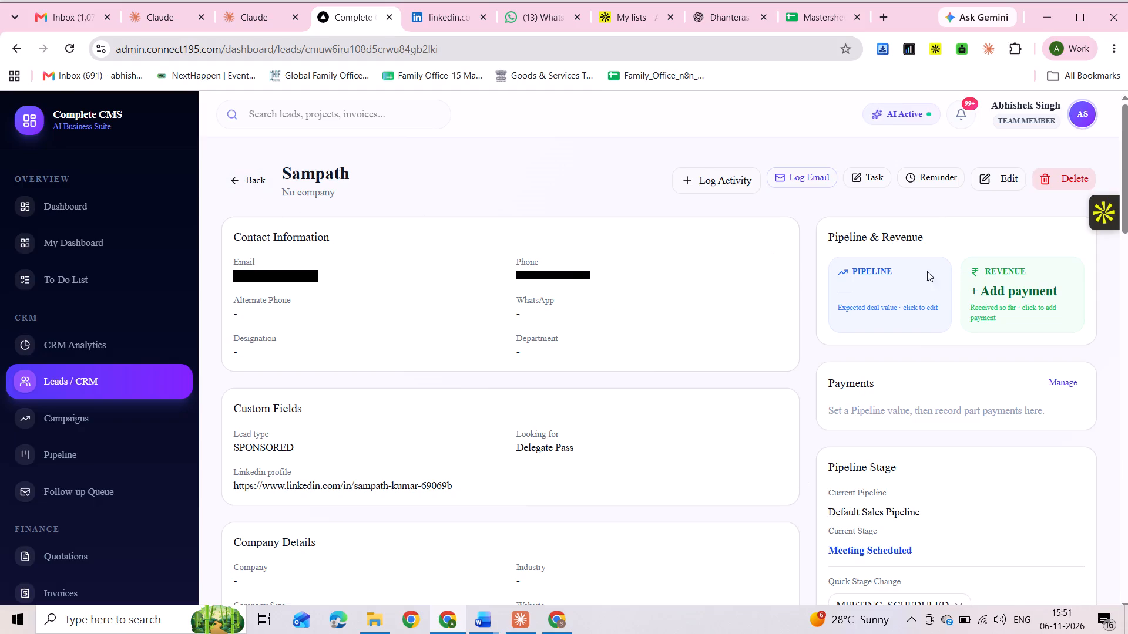
Return from Sampath's record to the campaign's lead list and look over the leads from the first entries.
click(254, 183)
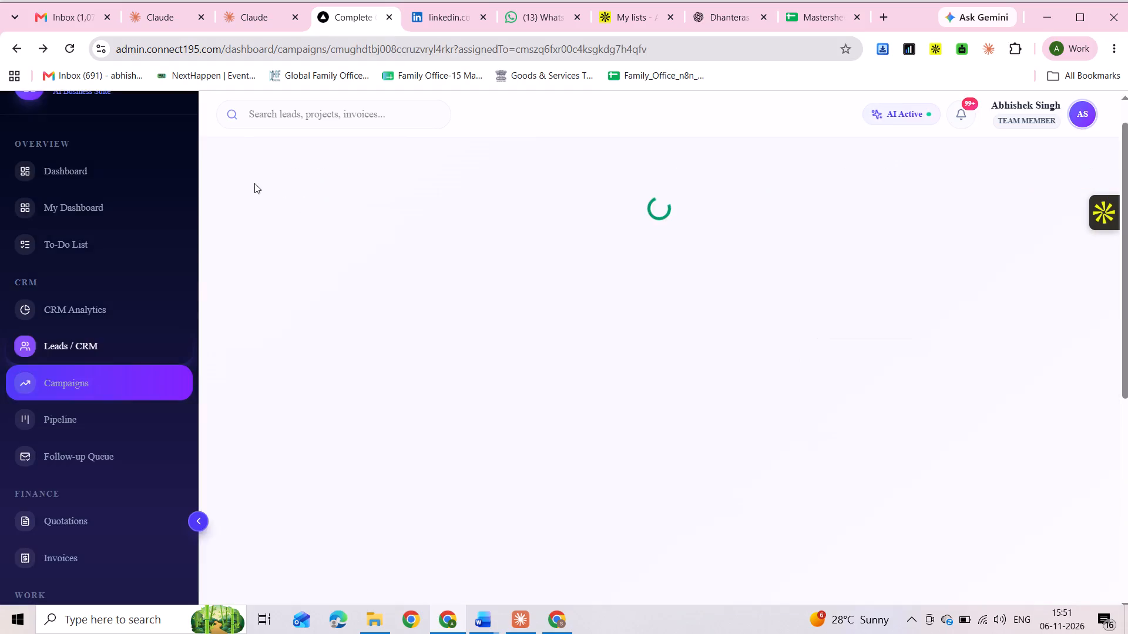
scroll(333, 372, up, 2)
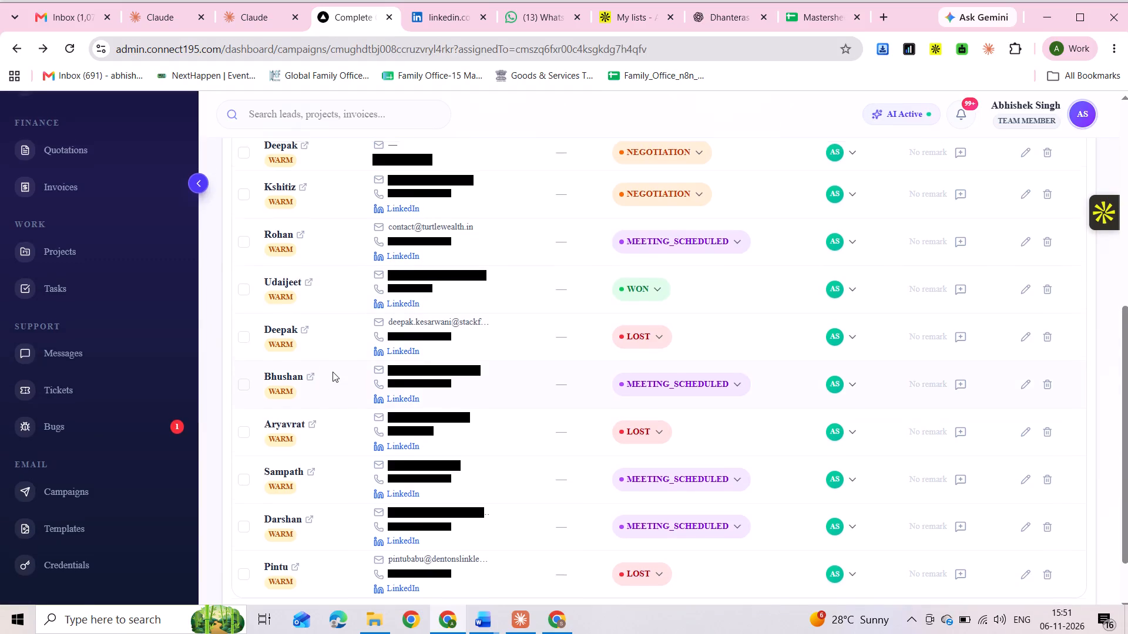
scroll(333, 372, up, 1)
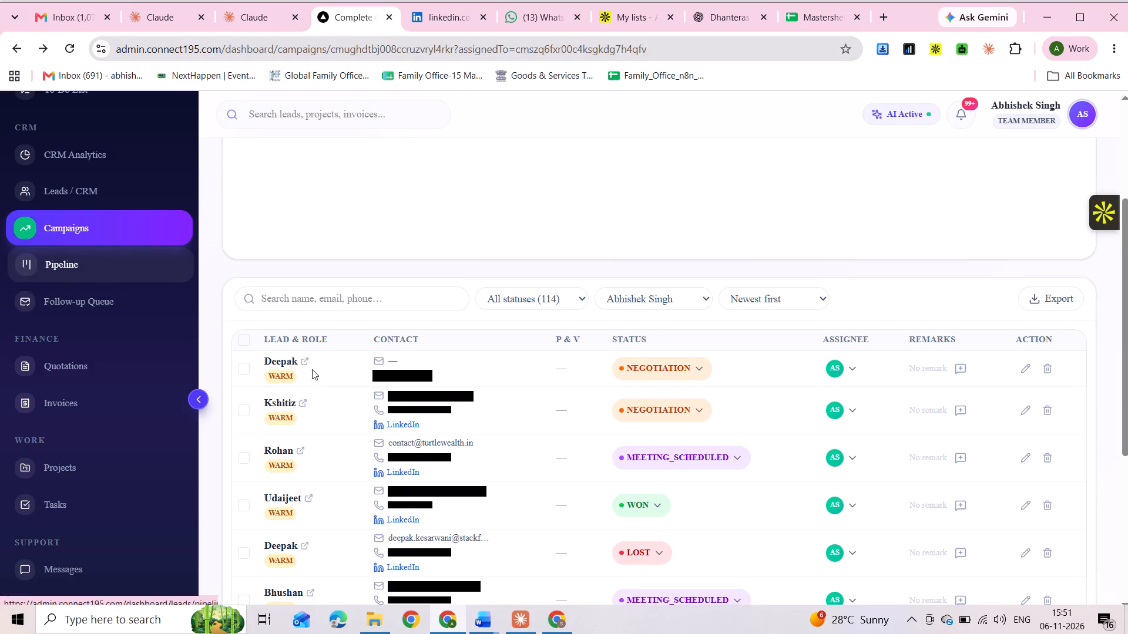
Open Darshan's lead record from the campaign's lead list and look over the contact, custom field and company details.
scroll(333, 389, down, 2)
scroll(305, 484, down, 2)
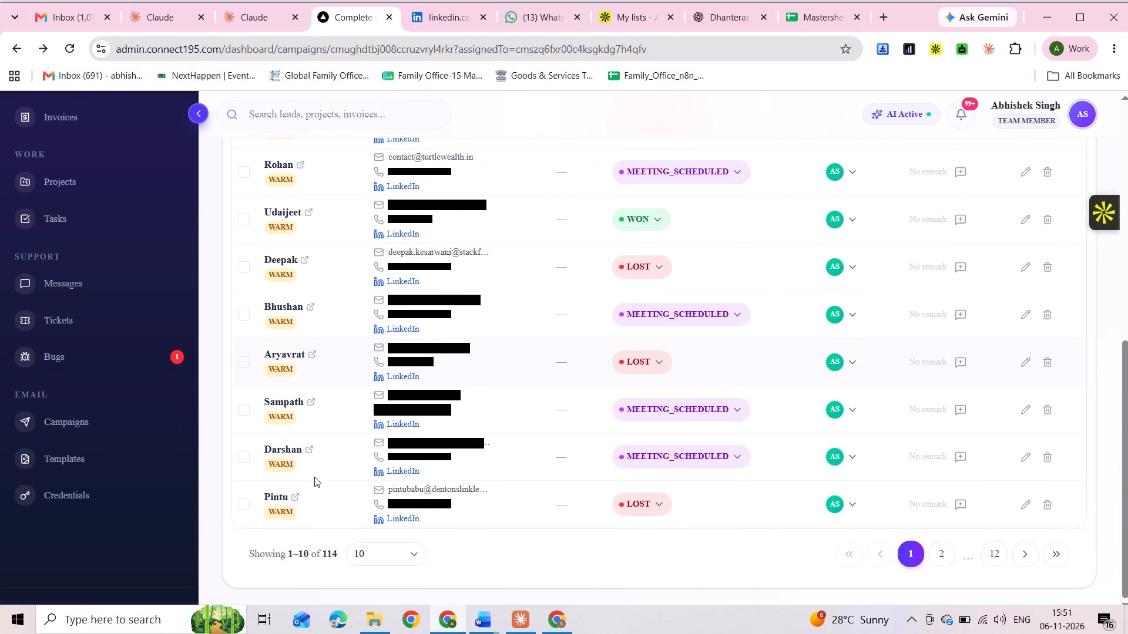
click(289, 452)
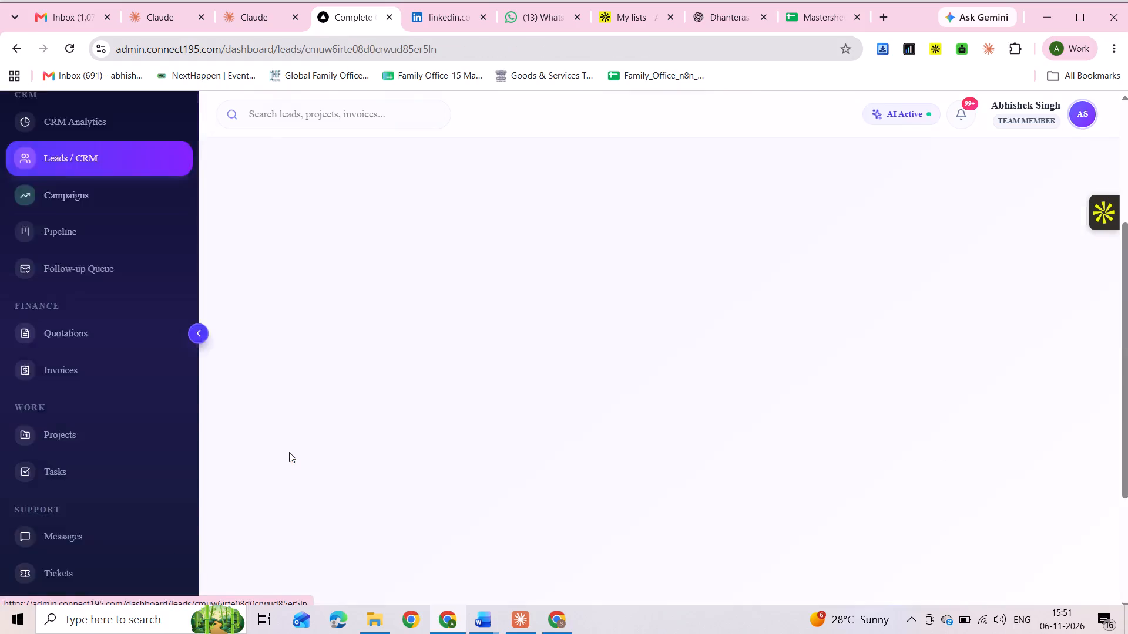
scroll(442, 362, down, 3)
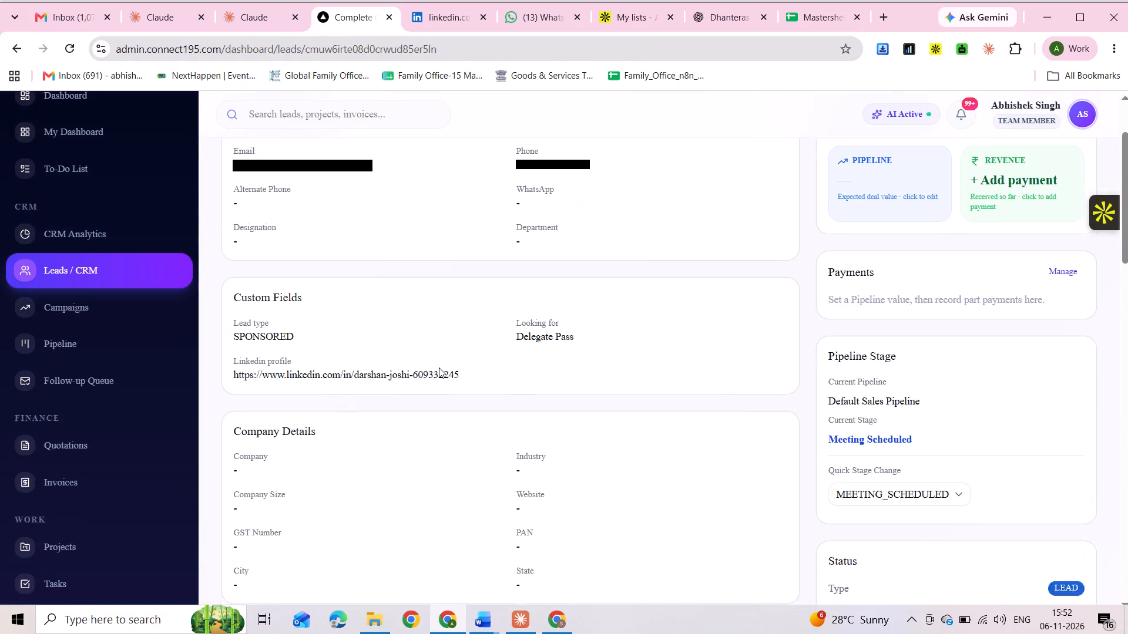
scroll(444, 383, up, 8)
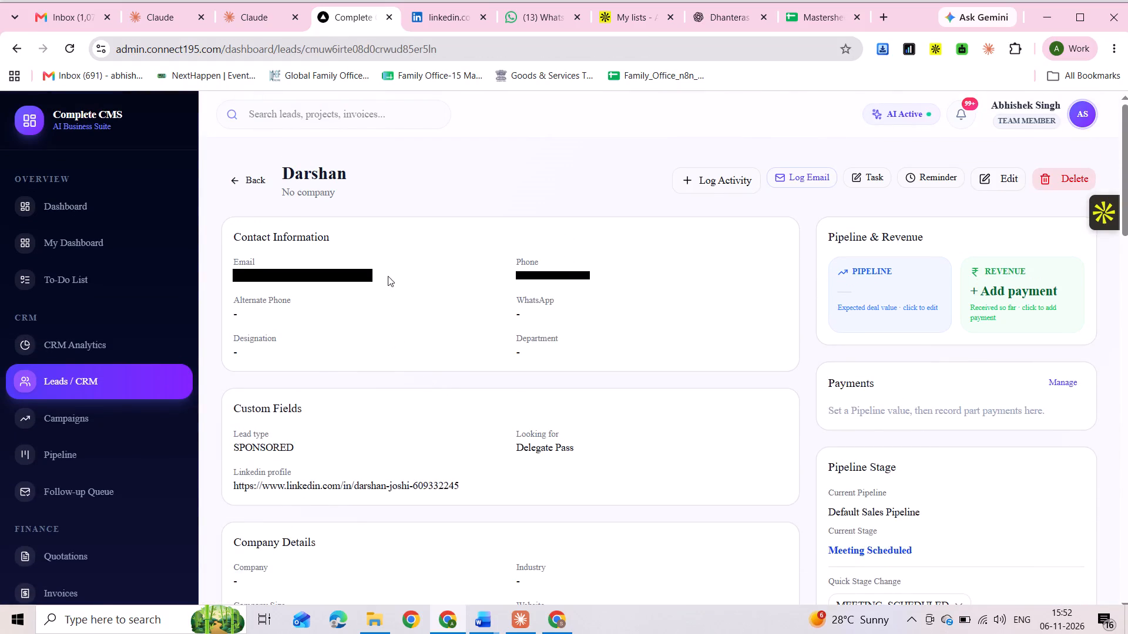
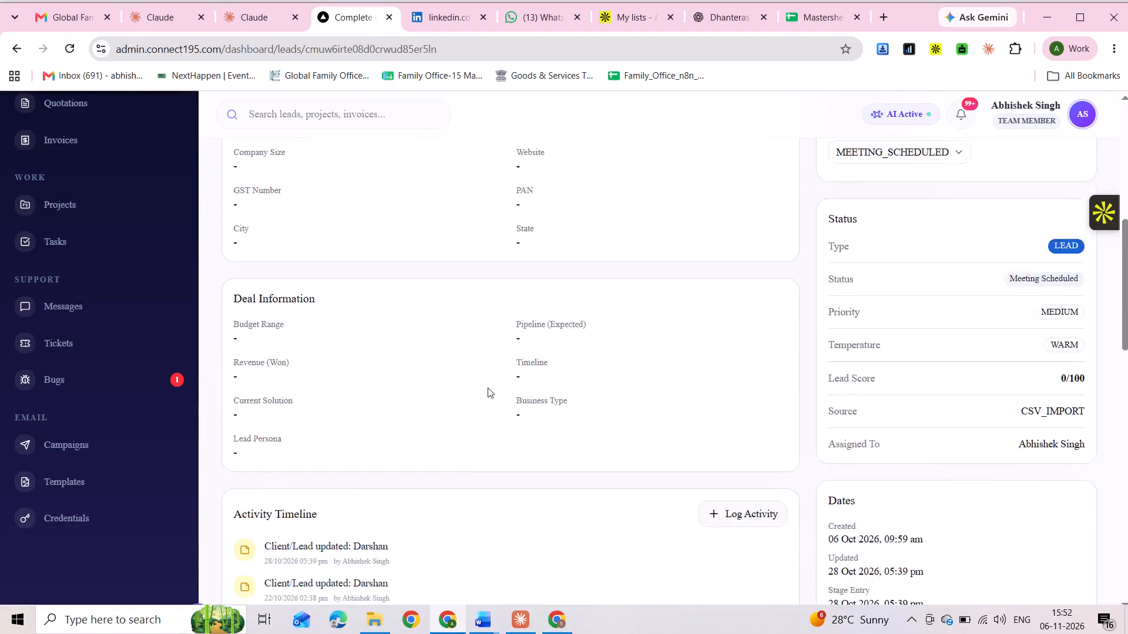
Review the activity timeline and discussion notes on Darshan's lead record.
scroll(488, 387, down, 3)
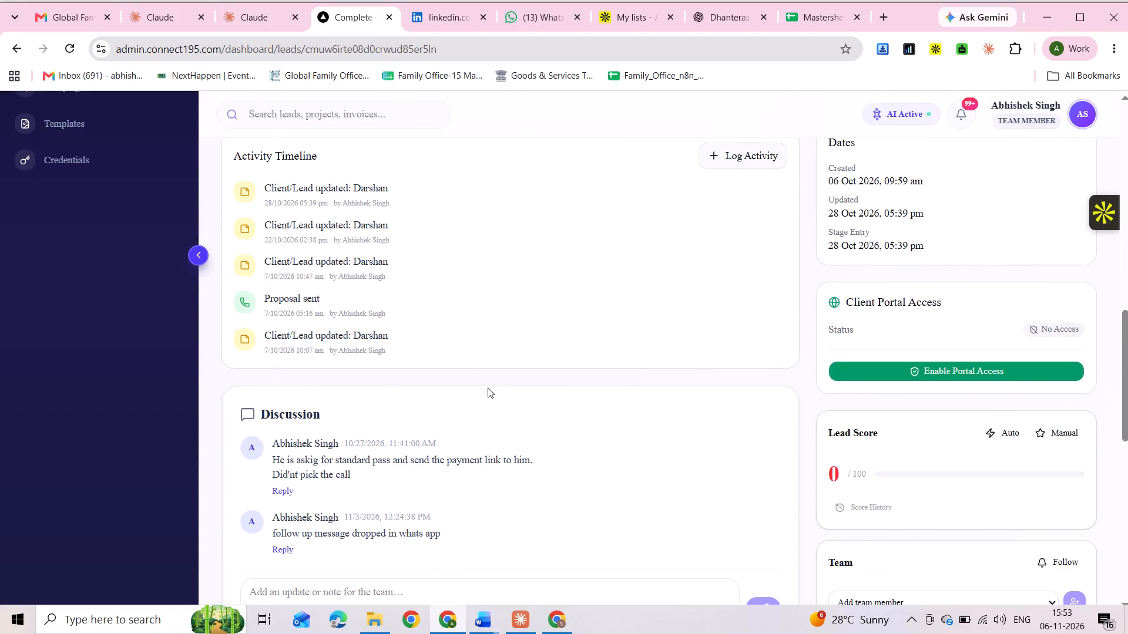
scroll(488, 387, down, 1)
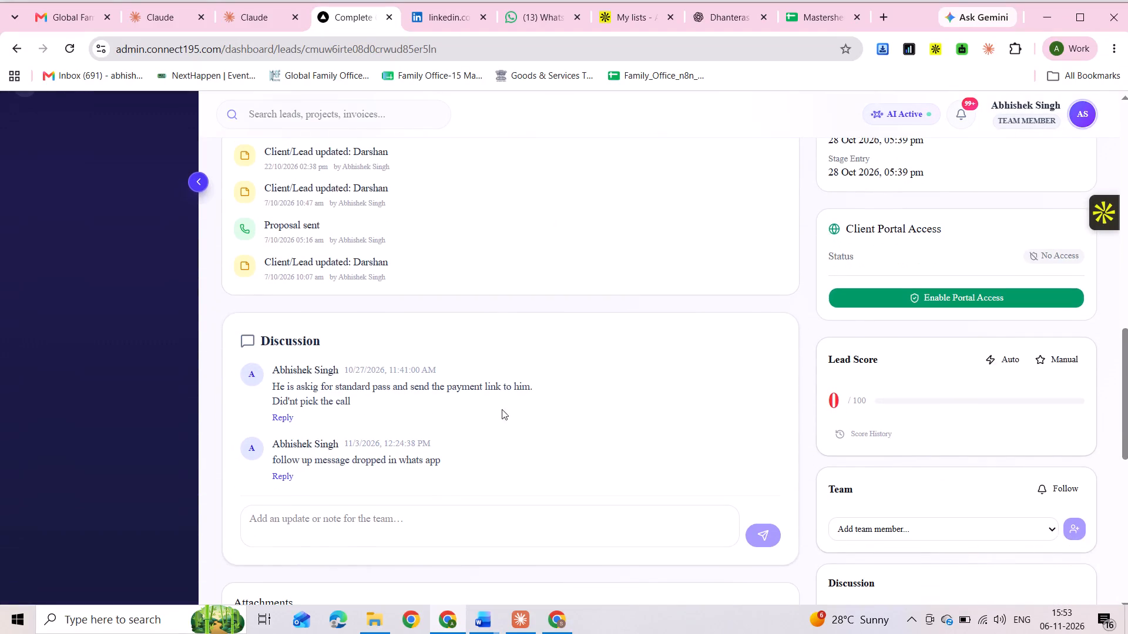
Select the phone number in the contact information of Darshan's lead record, leaving out its leading characters.
scroll(509, 426, up, 13)
click(597, 272)
drag(595, 274, 538, 280)
drag(539, 279, 532, 284)
click(618, 311)
click(591, 277)
drag(556, 275, 538, 274)
click(536, 274)
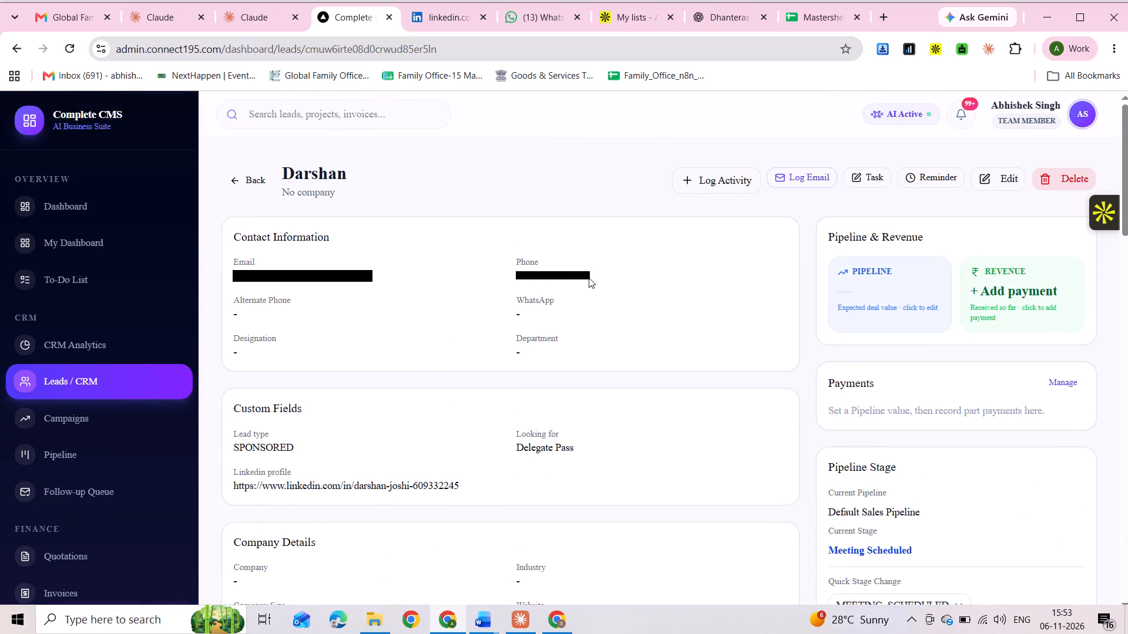
click(590, 273)
double_click(544, 274)
click(592, 274)
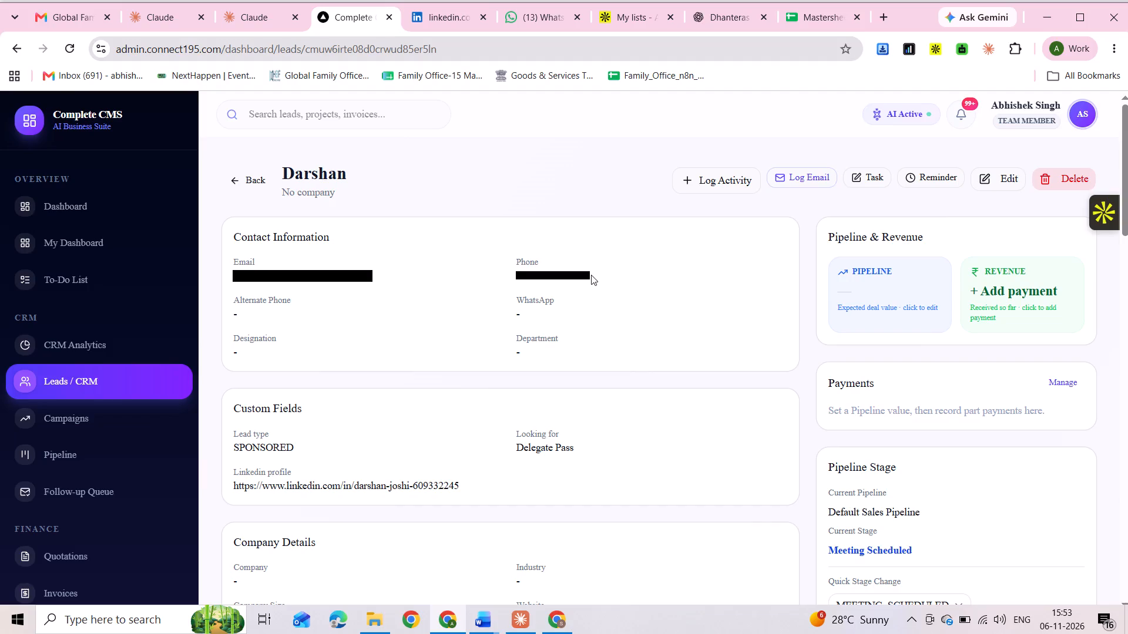
click(591, 275)
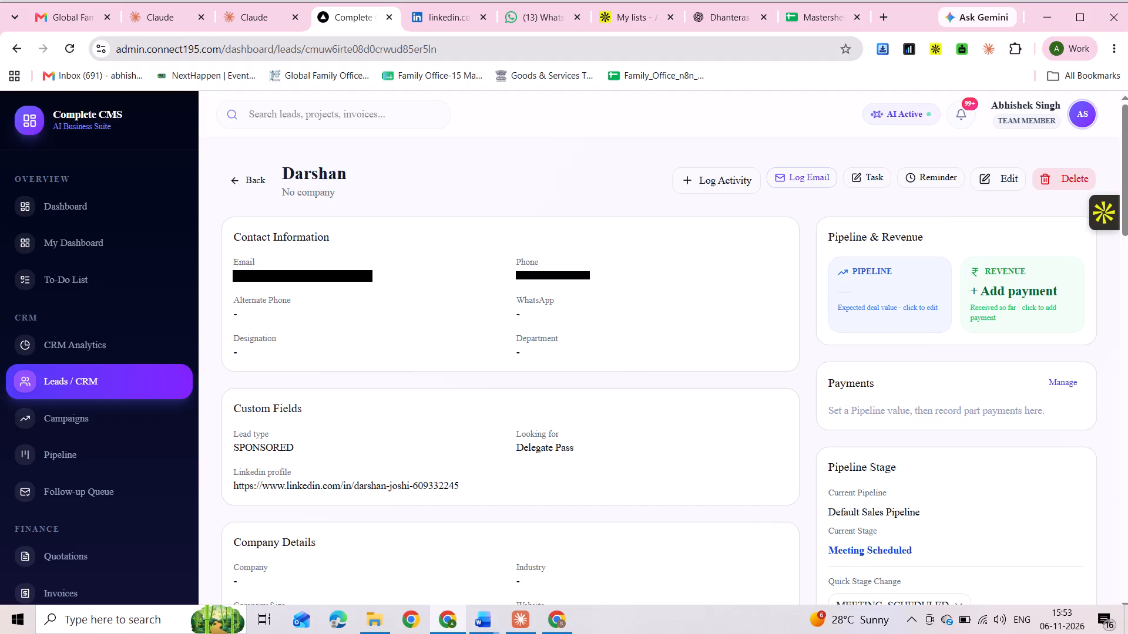
click(546, 274)
click(591, 273)
drag(591, 273, 529, 281)
drag(529, 281, 534, 281)
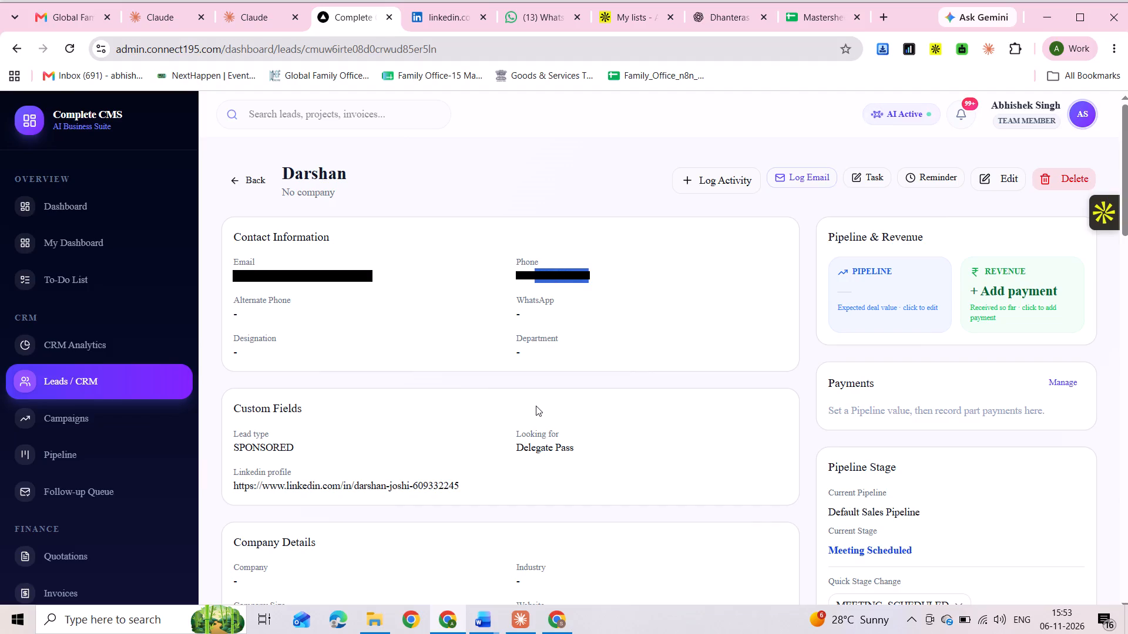
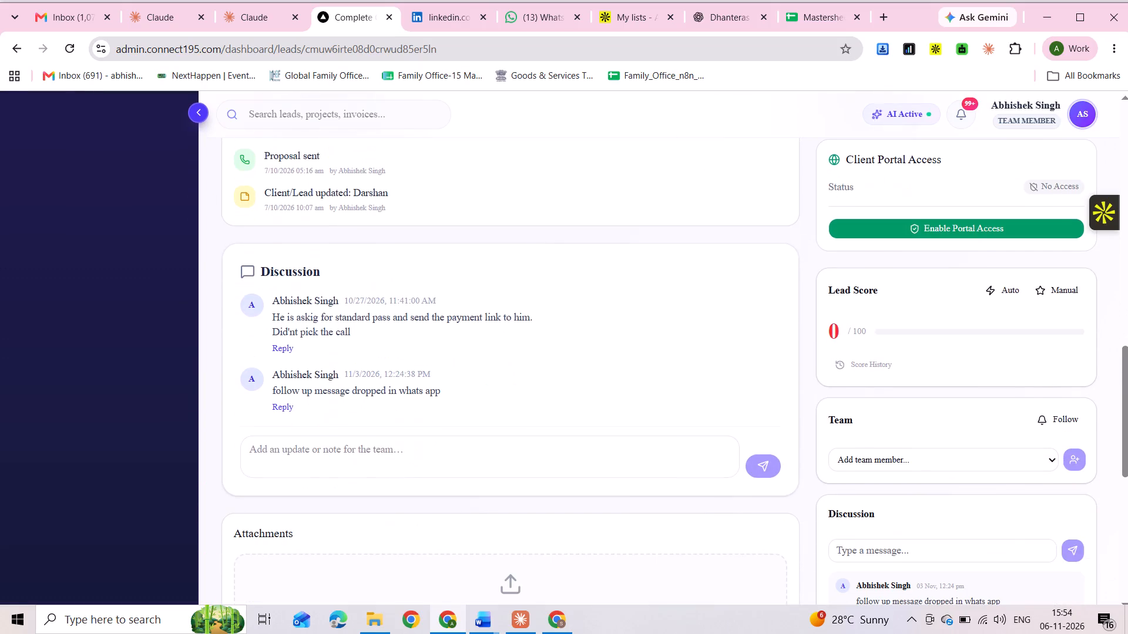
Review Darshan's lead record from the discussion notes back up to the company details, custom fields and pipeline stage.
scroll(406, 464, up, 10)
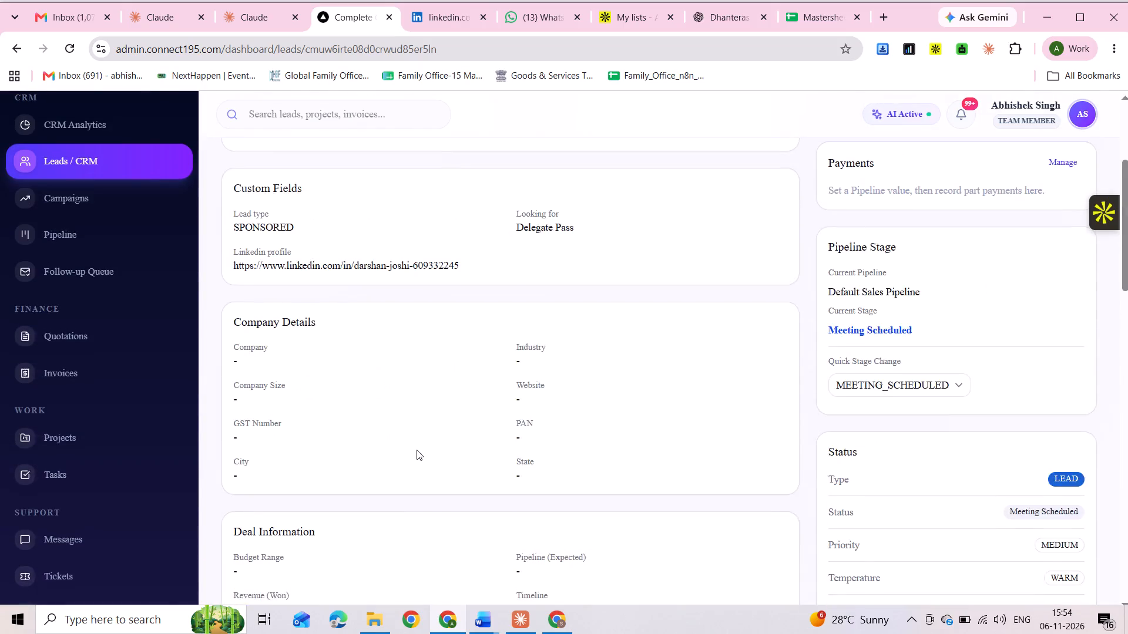
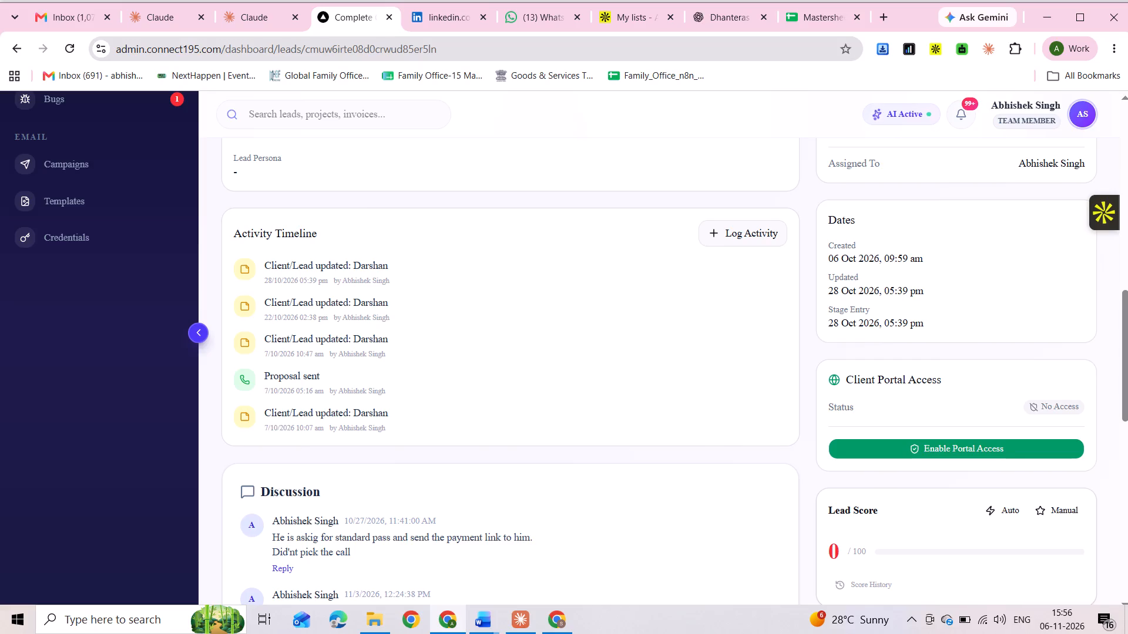
Look back over Darshan's lead record, from the activity timeline through the deal and company details to the contact information.
scroll(269, 468, up, 5)
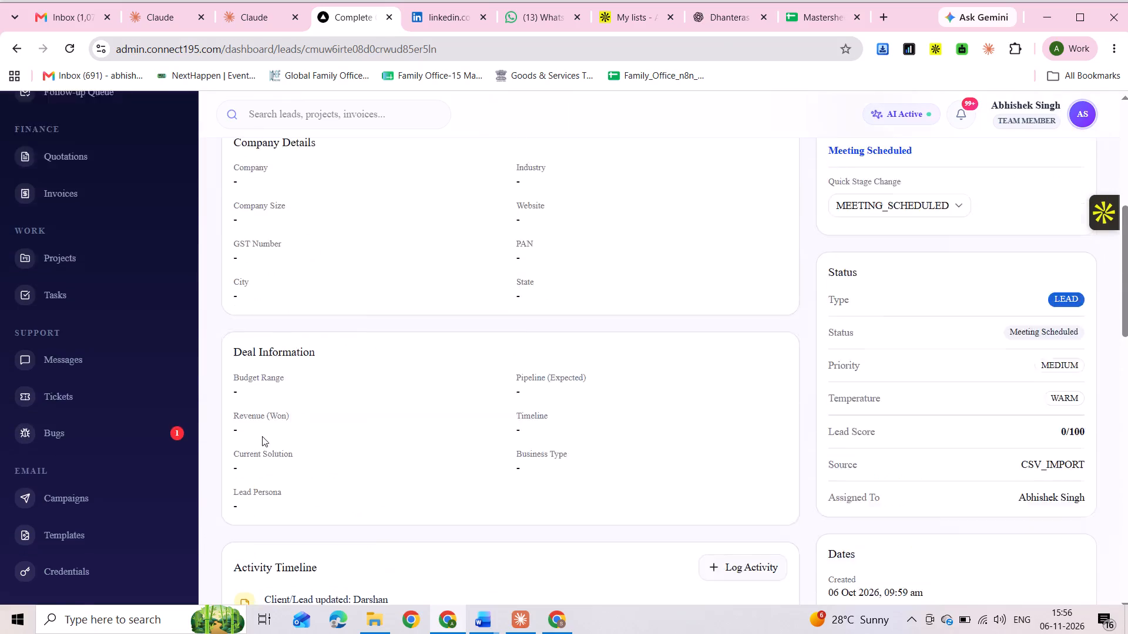
scroll(245, 425, up, 4)
scroll(349, 382, up, 1)
scroll(196, 364, down, 3)
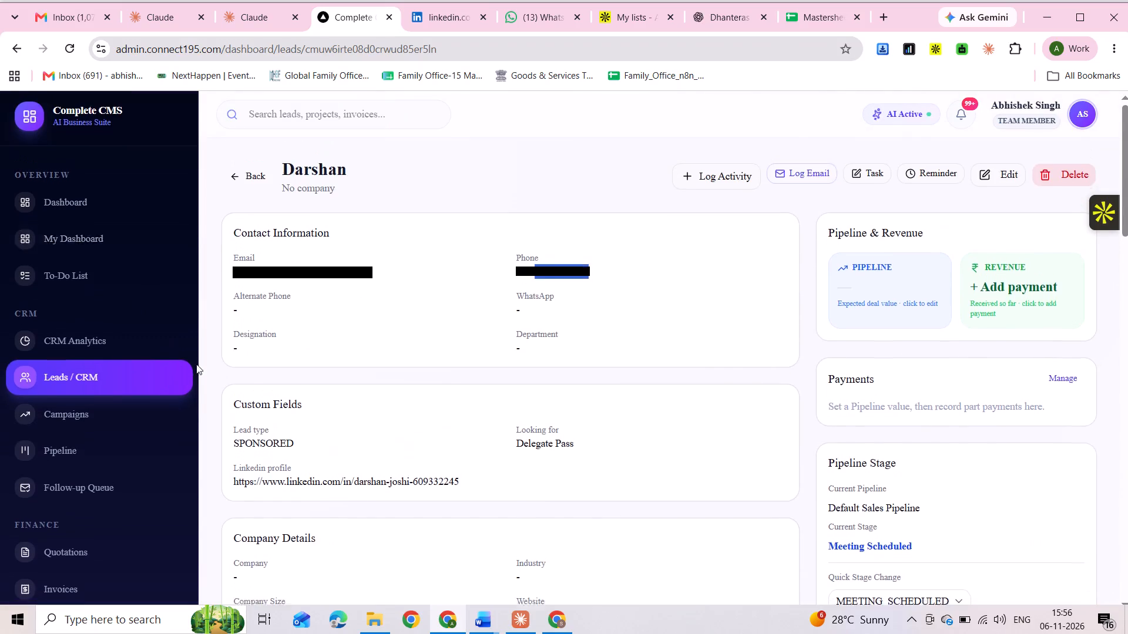
scroll(217, 326, up, 5)
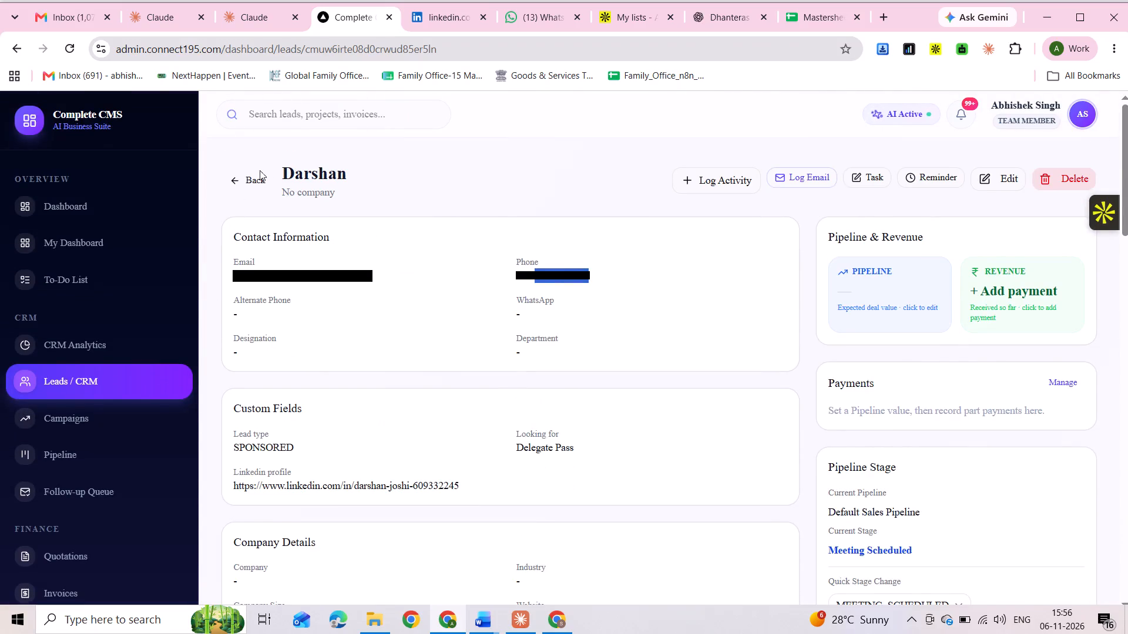
Return from Darshan's record to the campaign's lead list and look over the leads on its first page.
click(440, 332)
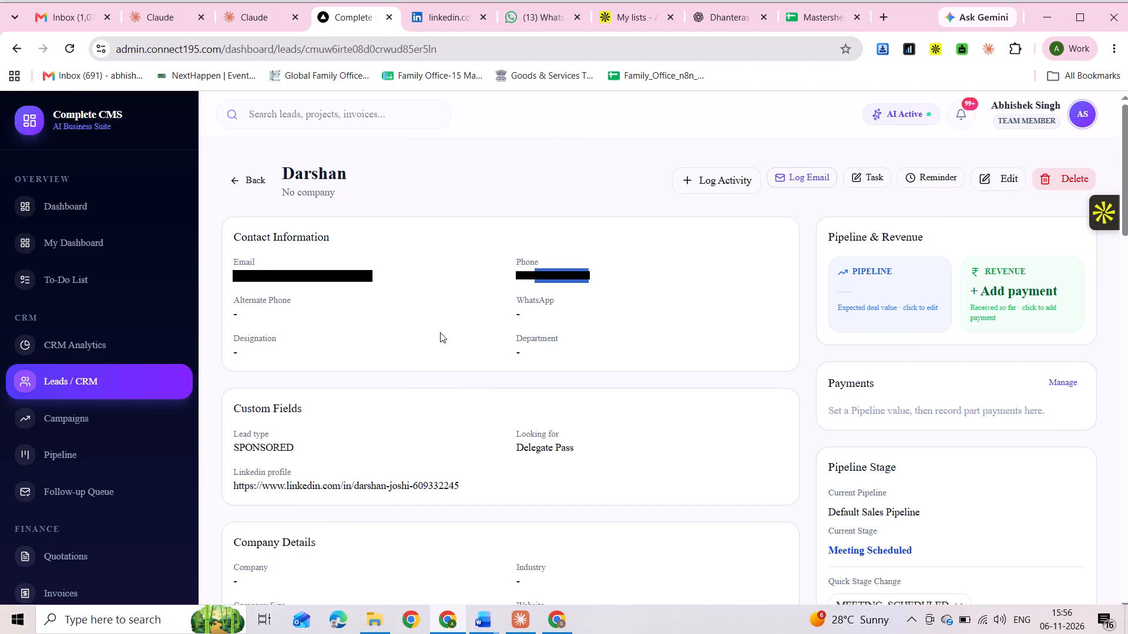
double_click(251, 179)
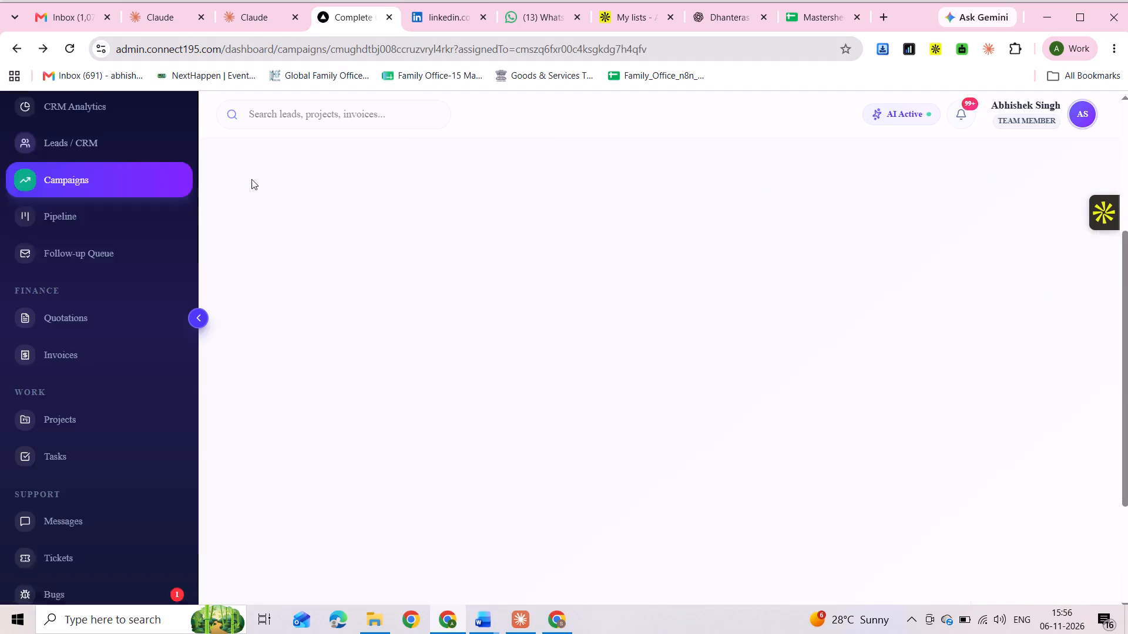
click(328, 446)
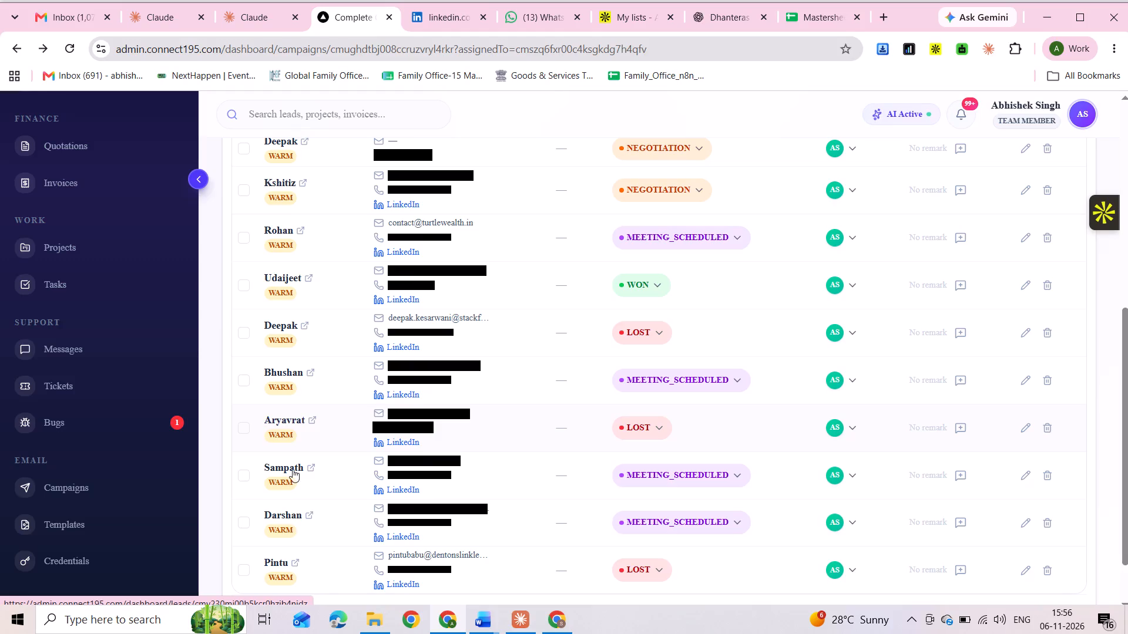
scroll(296, 516, down, 2)
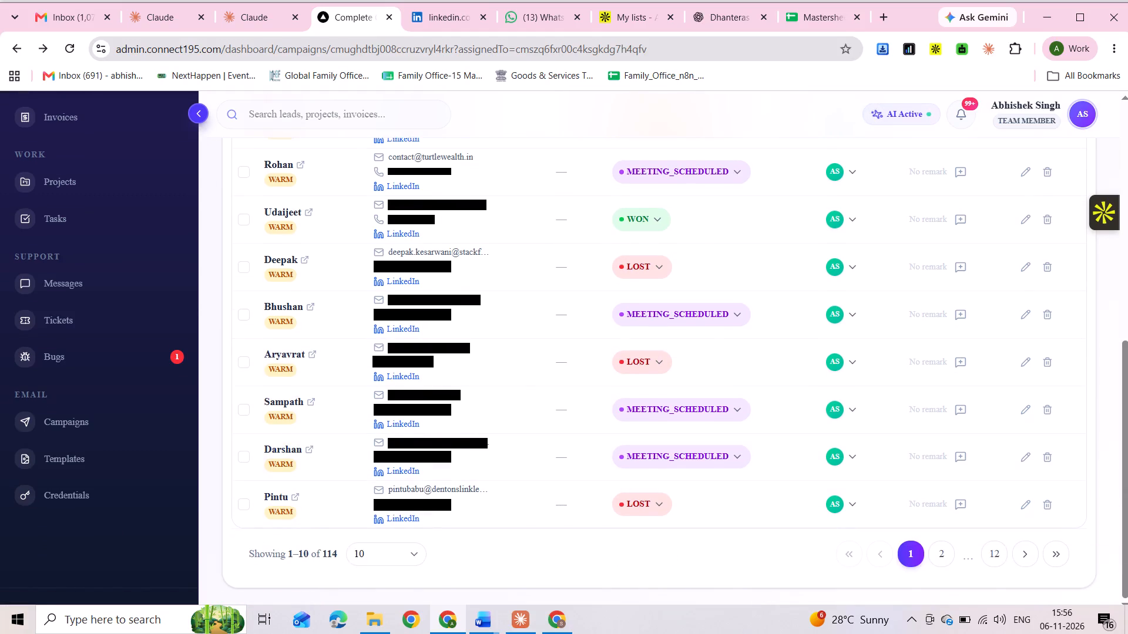
Filter the campaign's lead list to the assignee Aditi and start a lead search within it.
scroll(479, 156, up, 4)
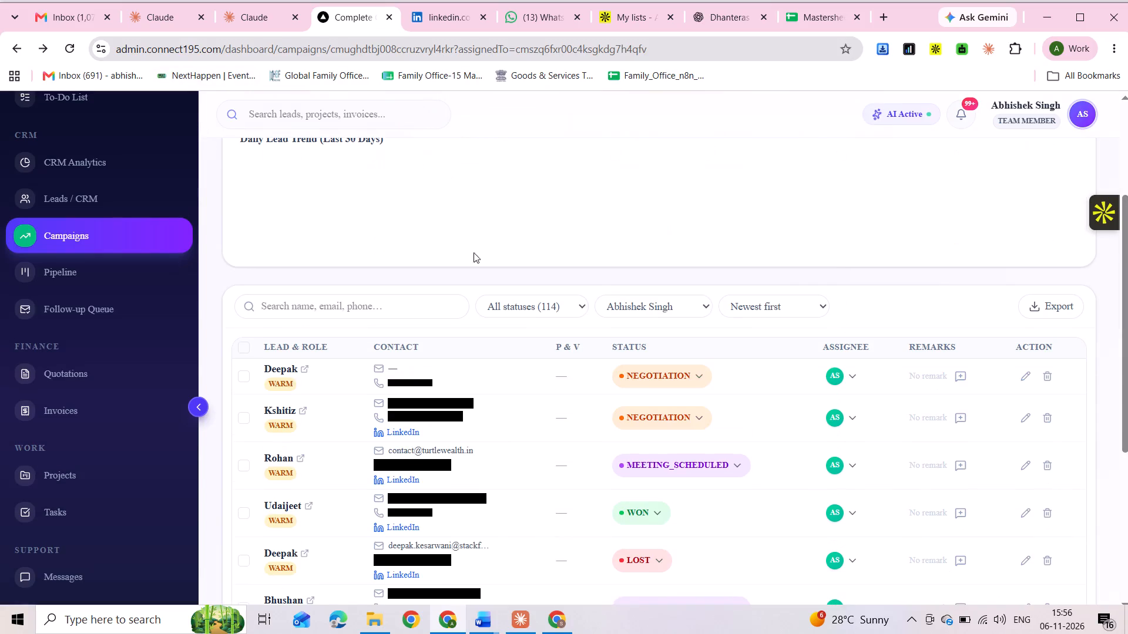
click(672, 306)
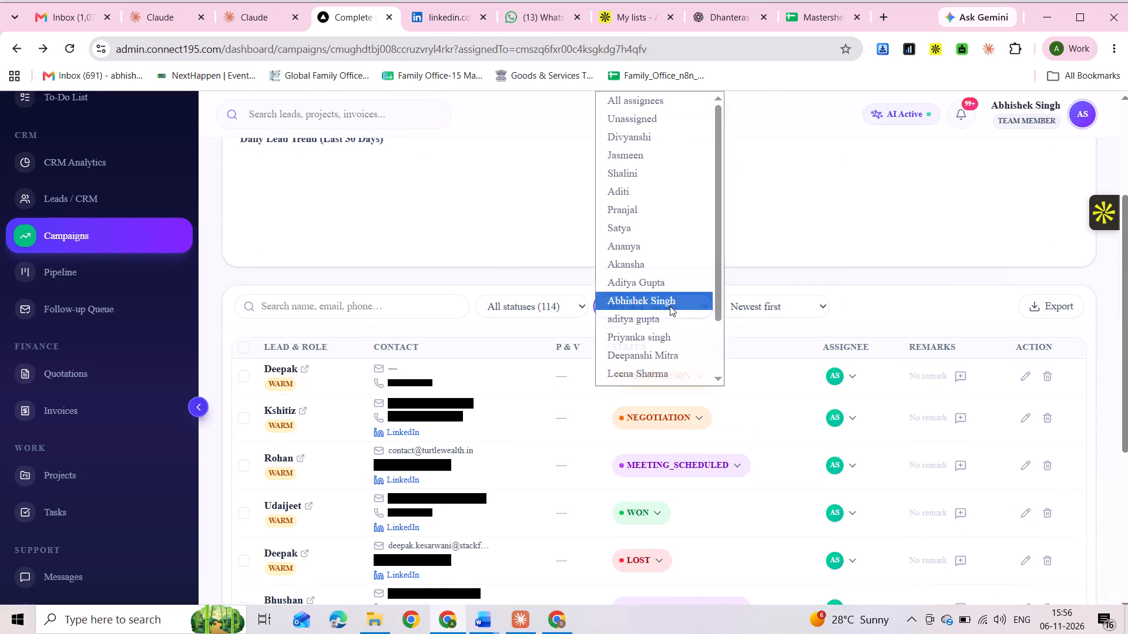
click(636, 195)
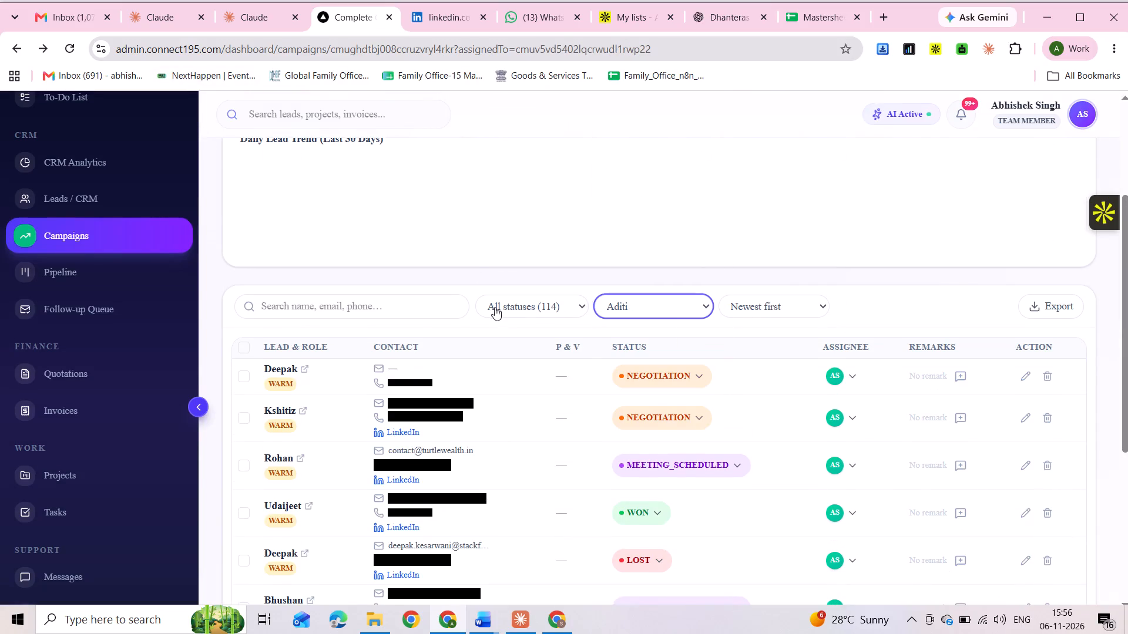
click(513, 311)
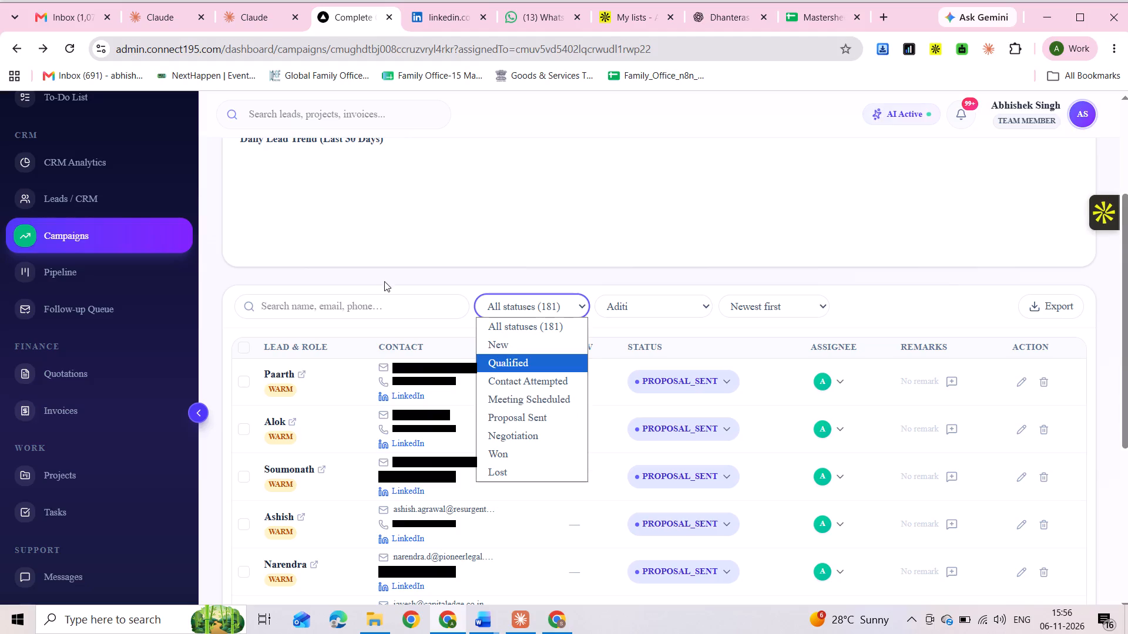
click(362, 302)
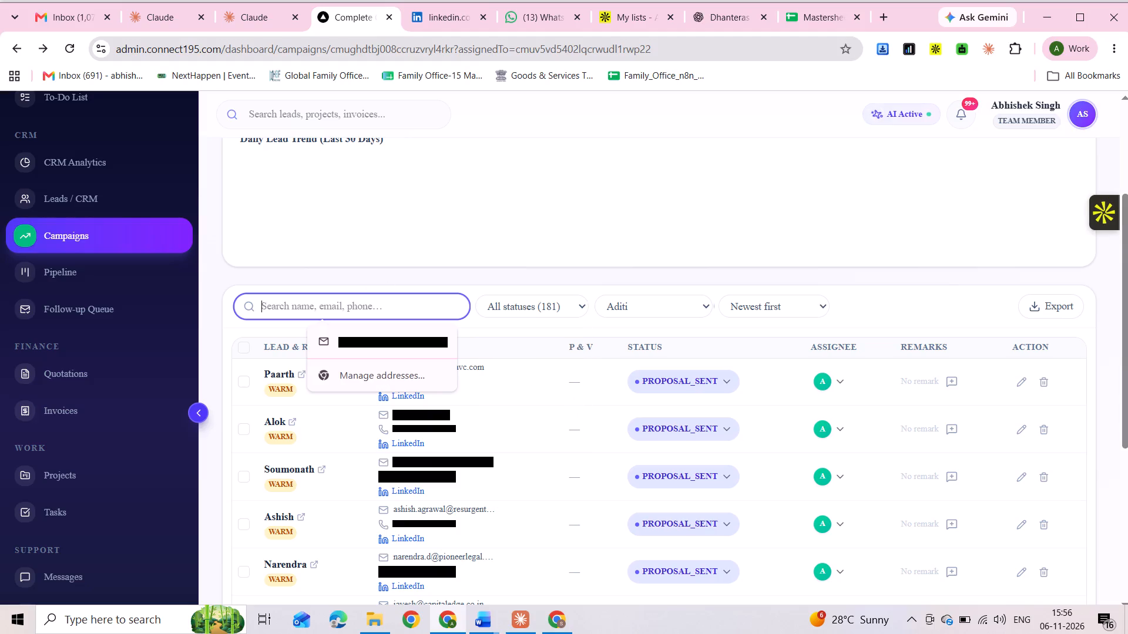
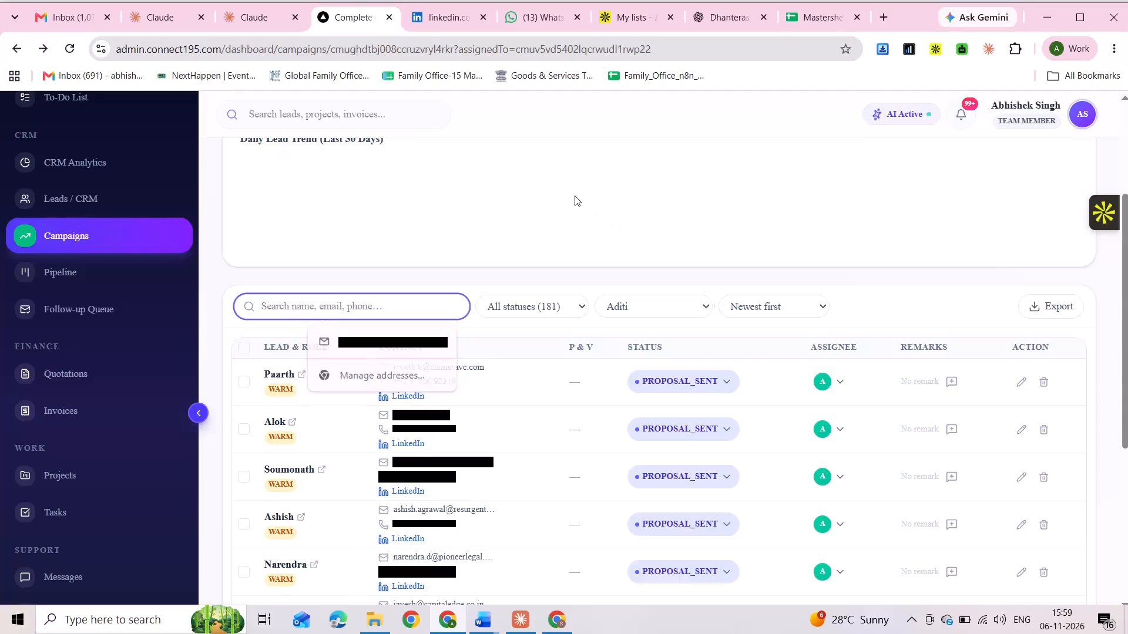
Look over the first page of campaign leads assigned to Aditi and check the available status filter options.
scroll(516, 274, down, 4)
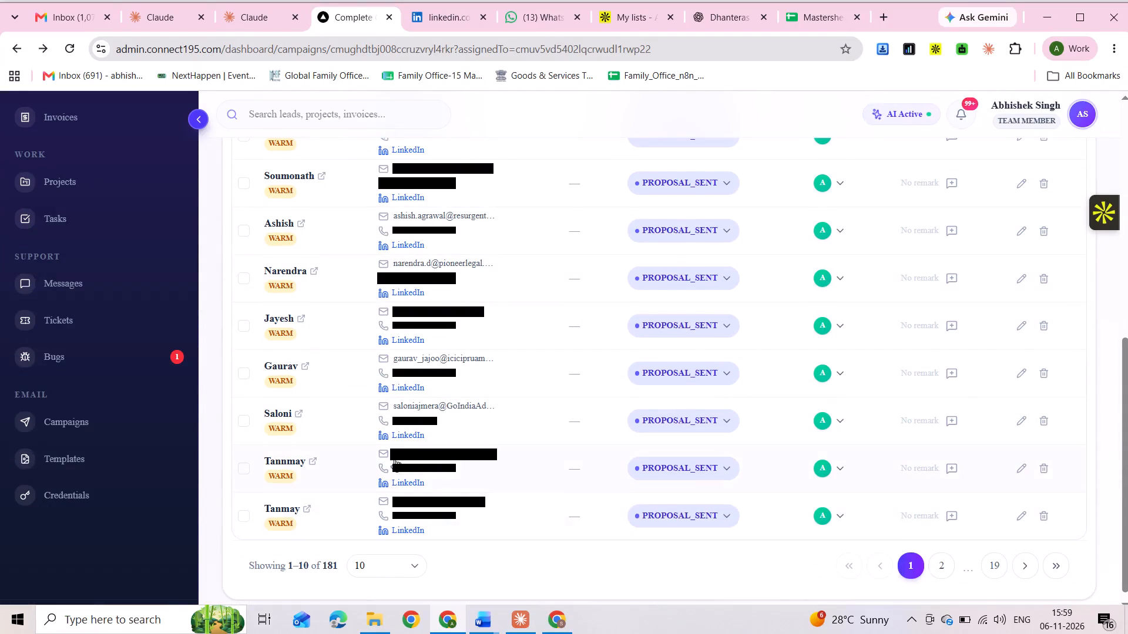
scroll(394, 458, up, 1)
scroll(441, 404, up, 3)
click(542, 303)
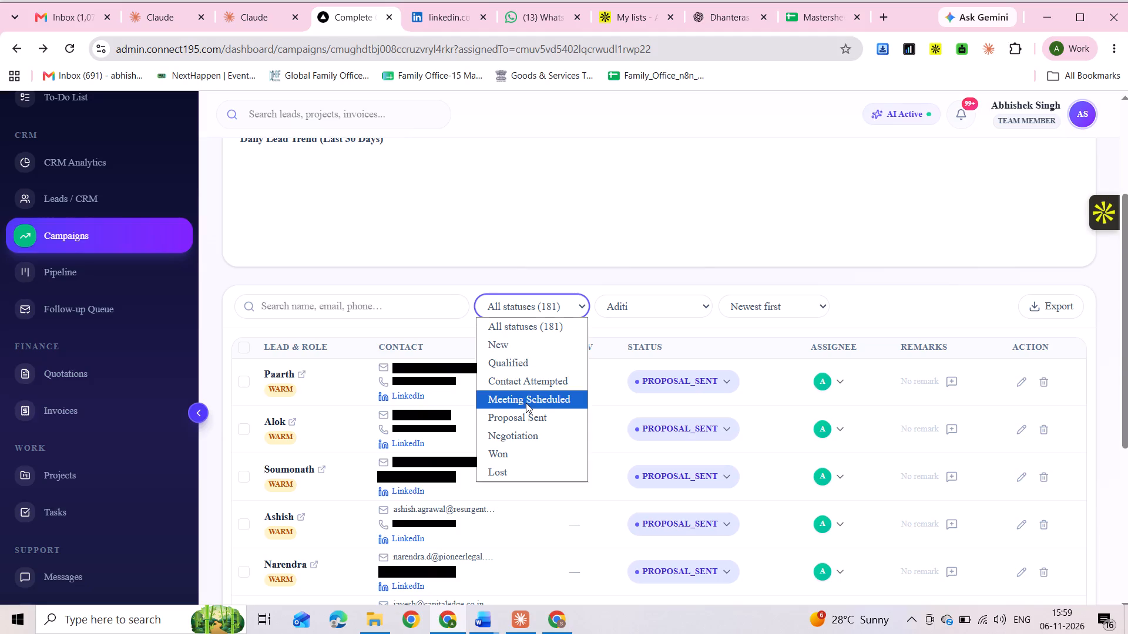
click(541, 214)
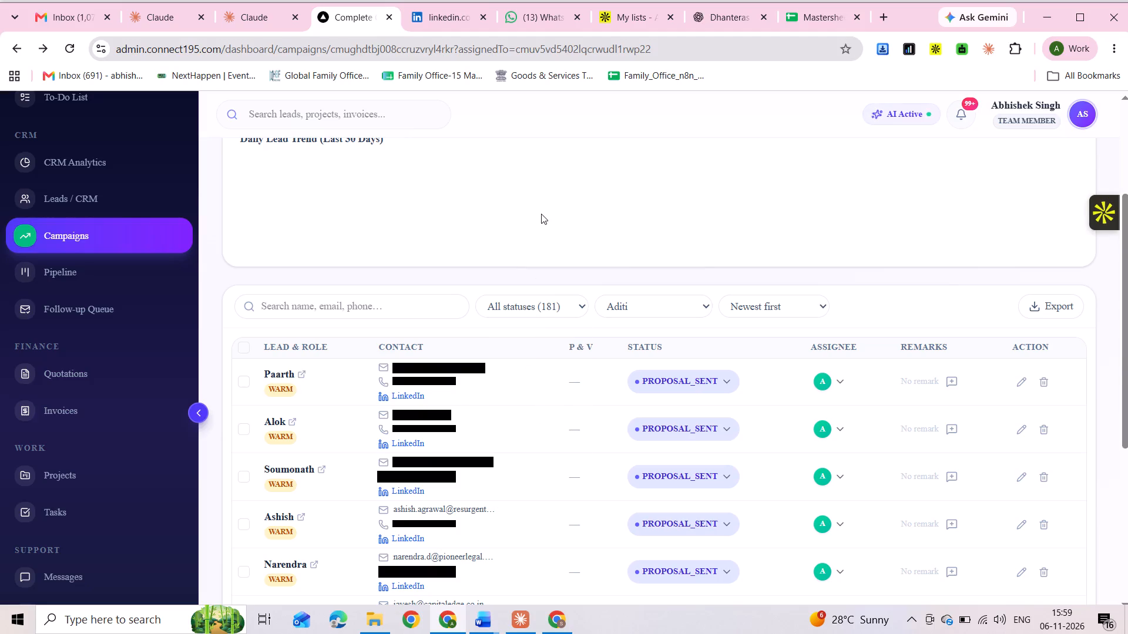
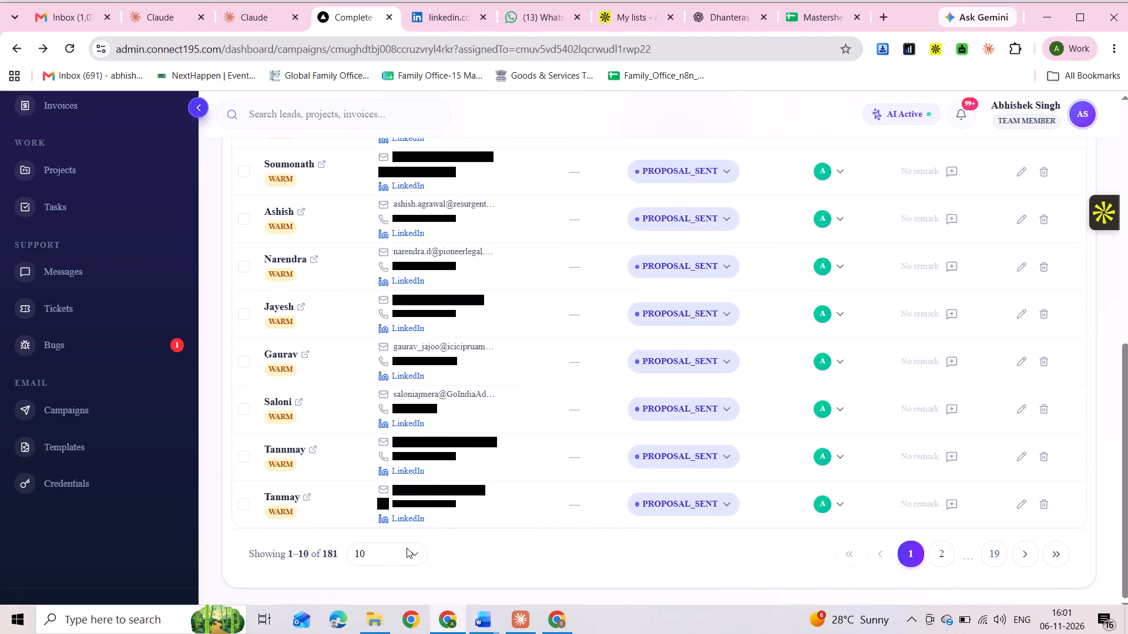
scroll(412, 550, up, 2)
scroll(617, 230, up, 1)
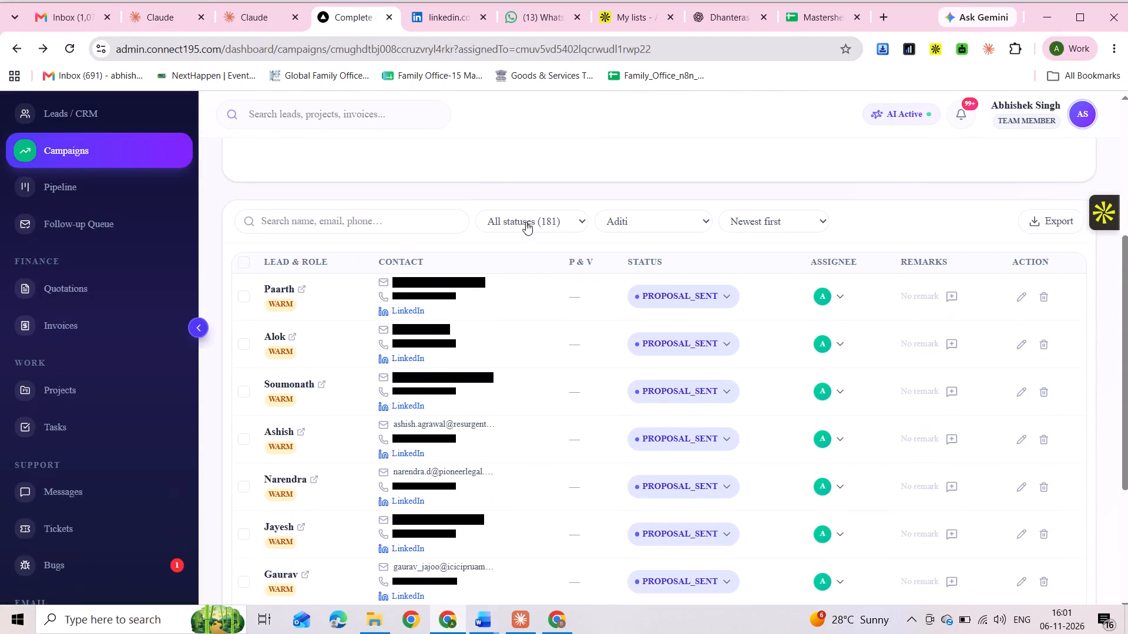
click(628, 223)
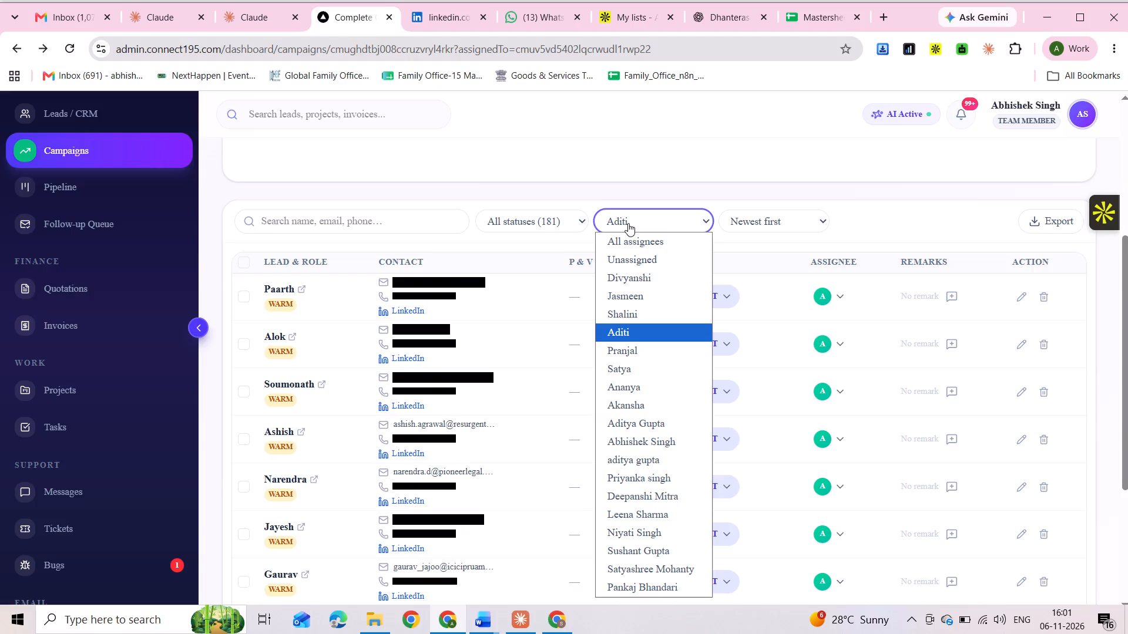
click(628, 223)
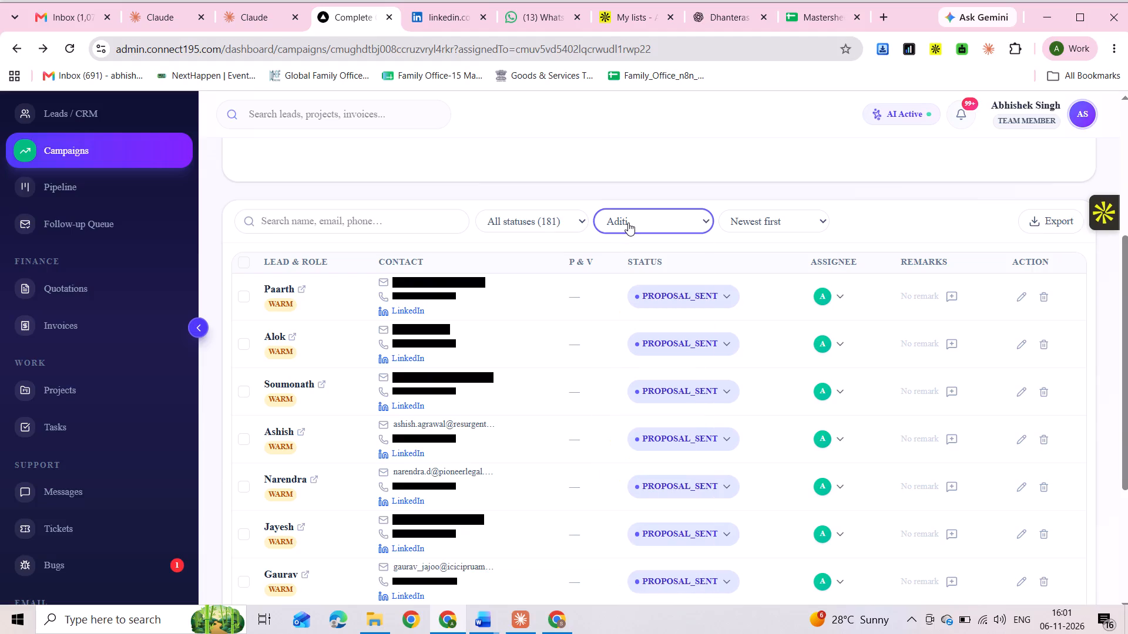
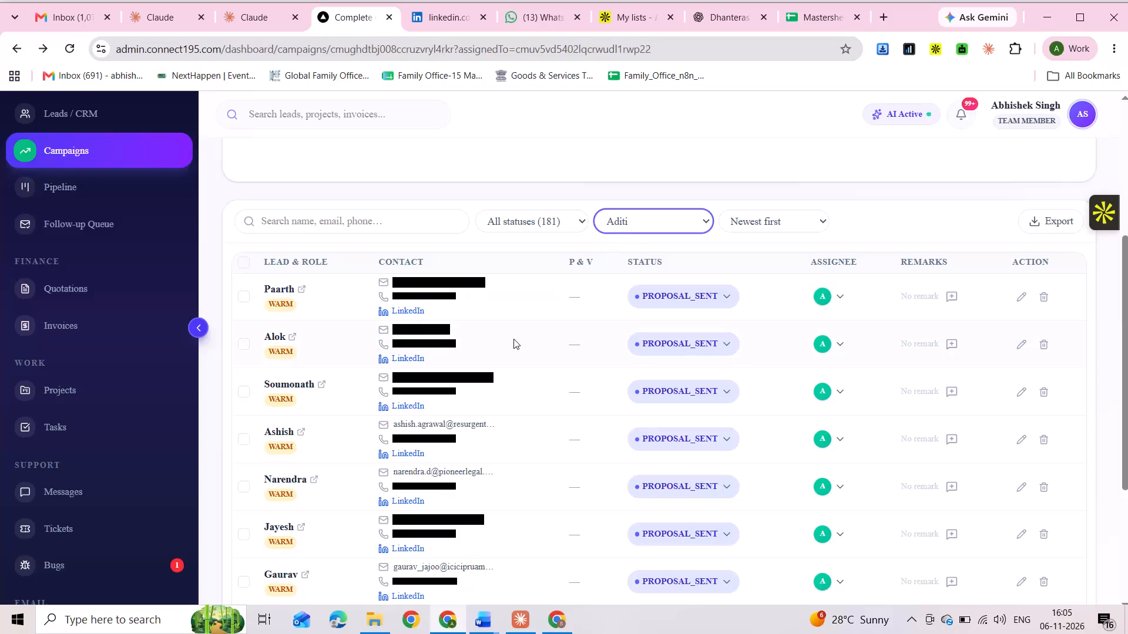
Filter the campaign leads assigned to Aditi to the Proposal Sent status and look through the list.
scroll(515, 340, down, 7)
scroll(518, 348, up, 1)
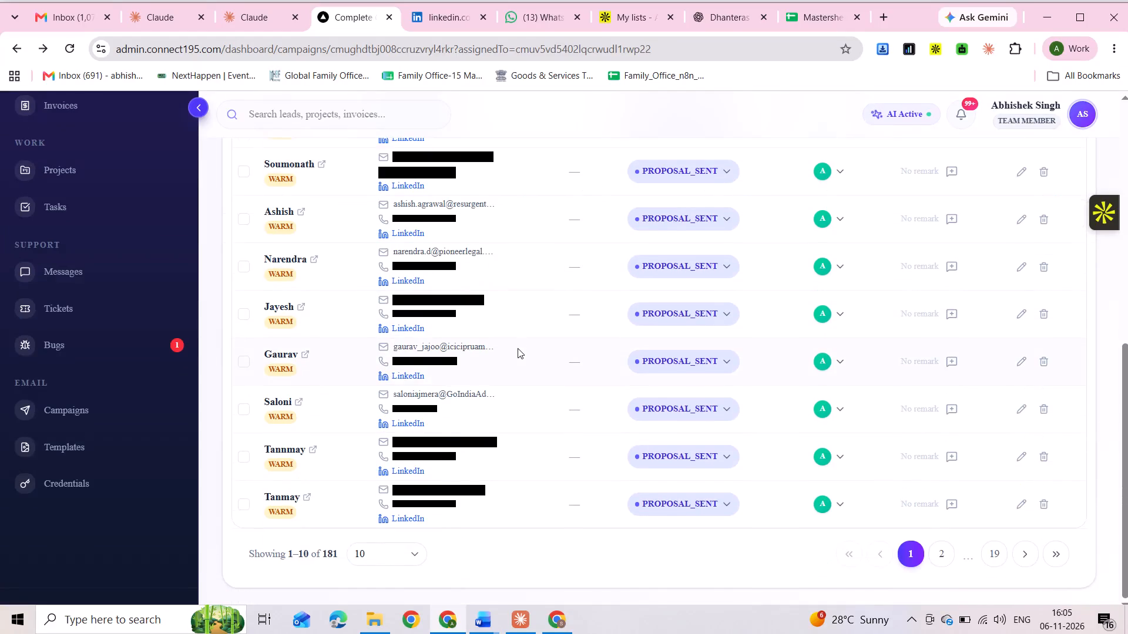
scroll(518, 348, up, 2)
click(558, 222)
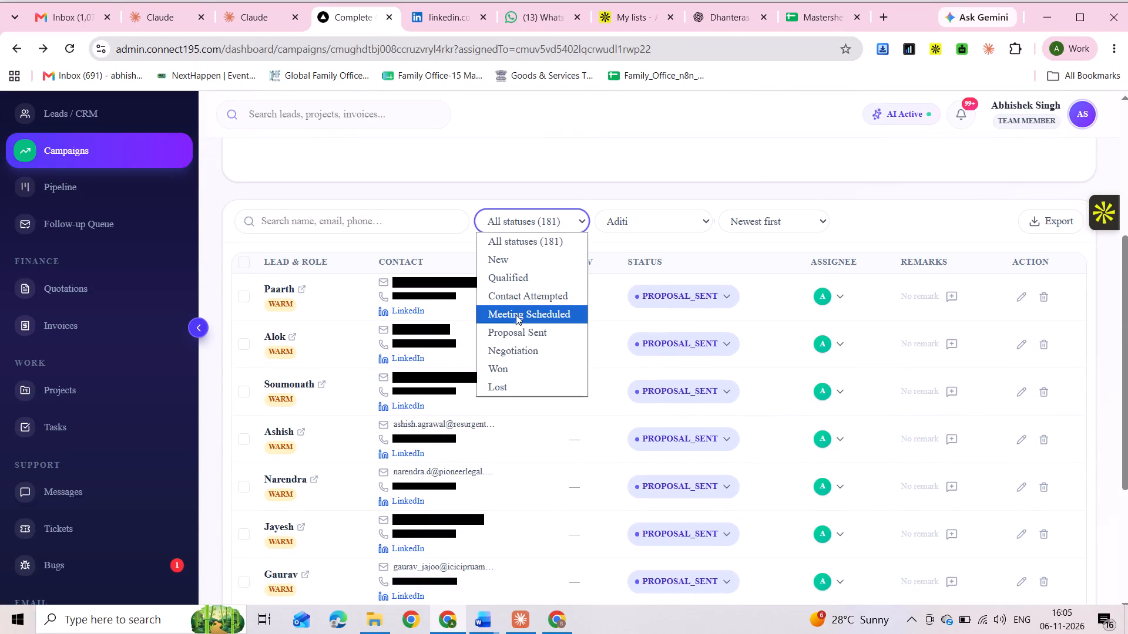
click(515, 329)
scroll(509, 348, down, 7)
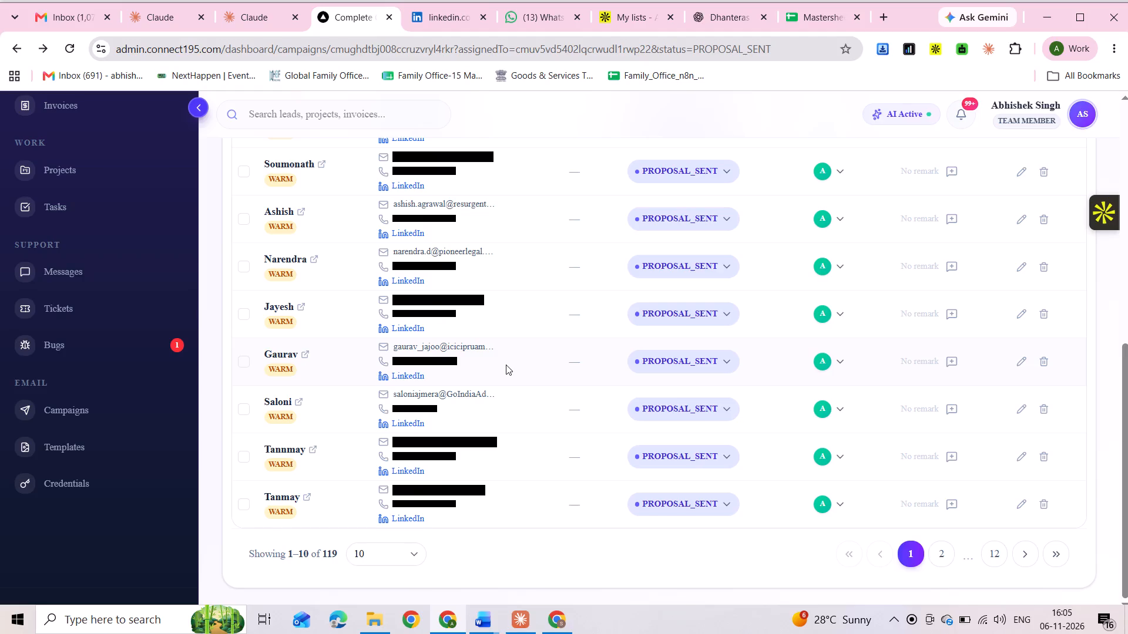
scroll(457, 228, up, 4)
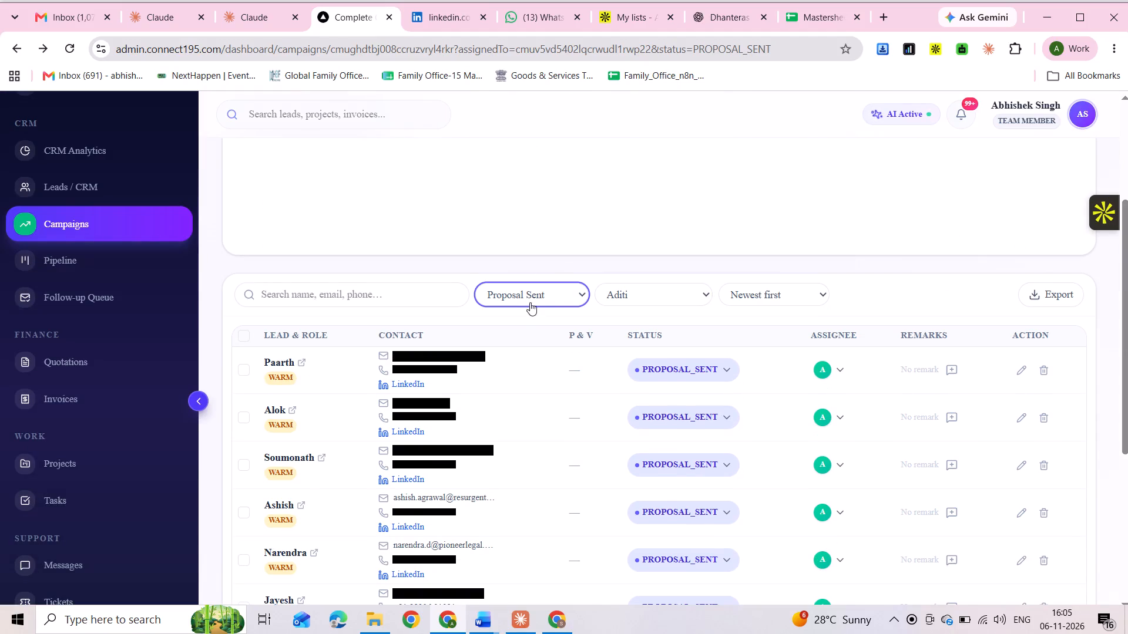
Switch the assignee filter to Abhishek, keeping the Proposal Sent status, and look through those leads.
click(669, 293)
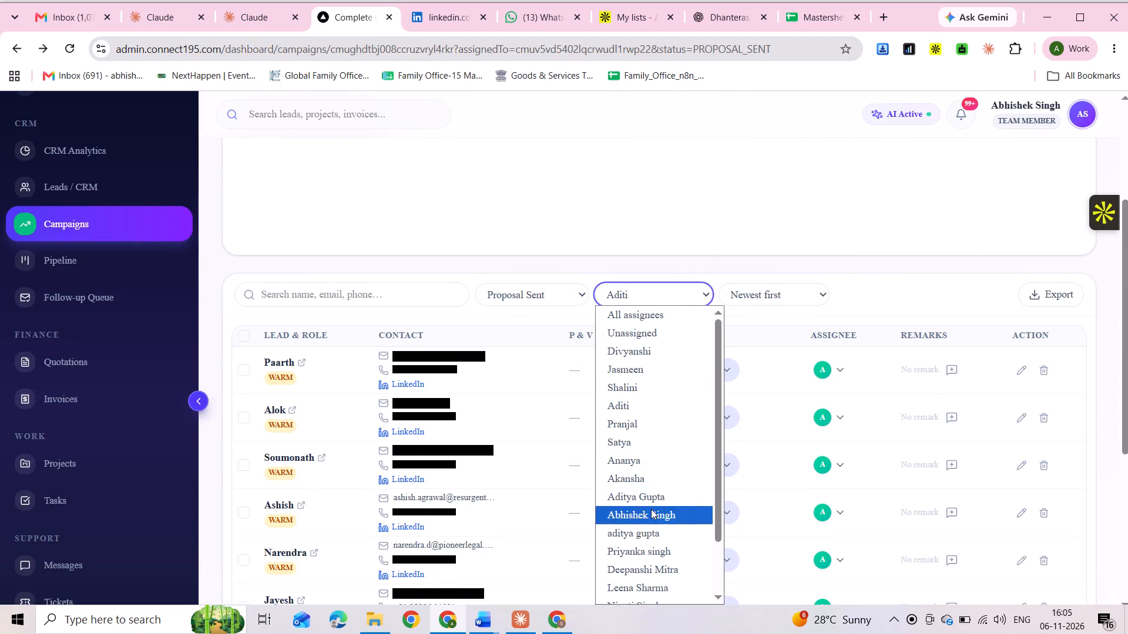
click(651, 511)
click(541, 295)
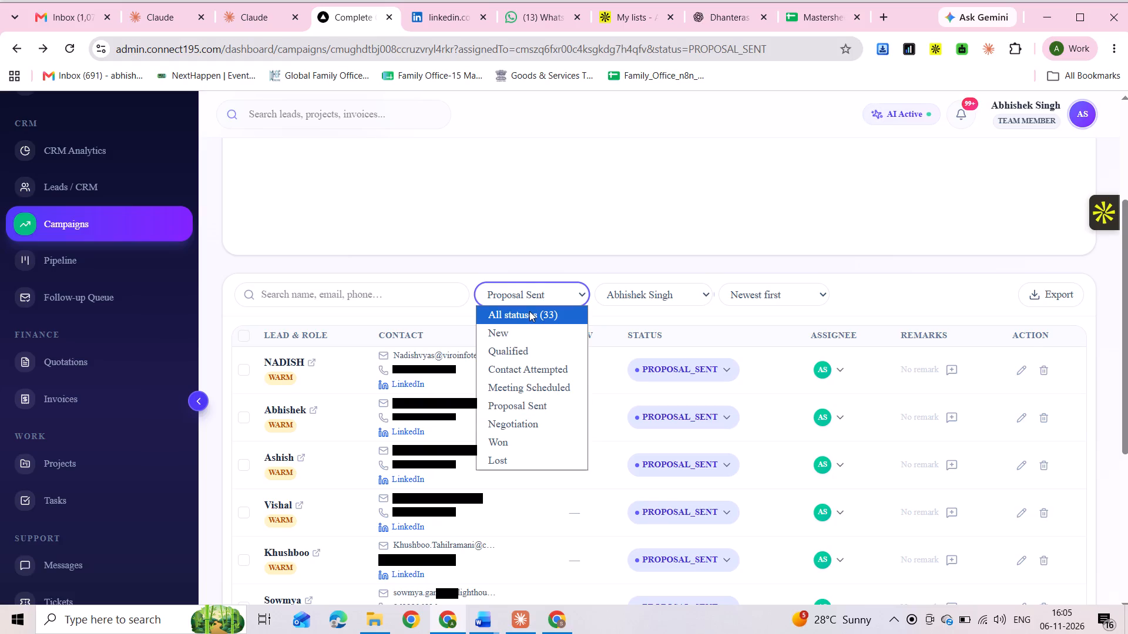
double_click(516, 402)
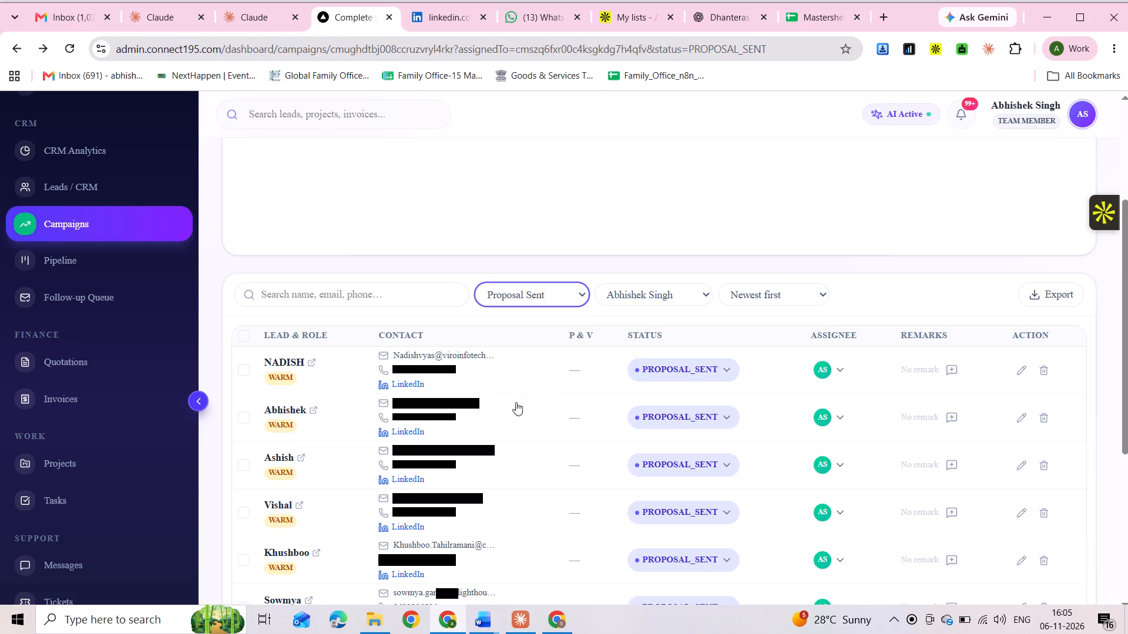
scroll(501, 386, down, 5)
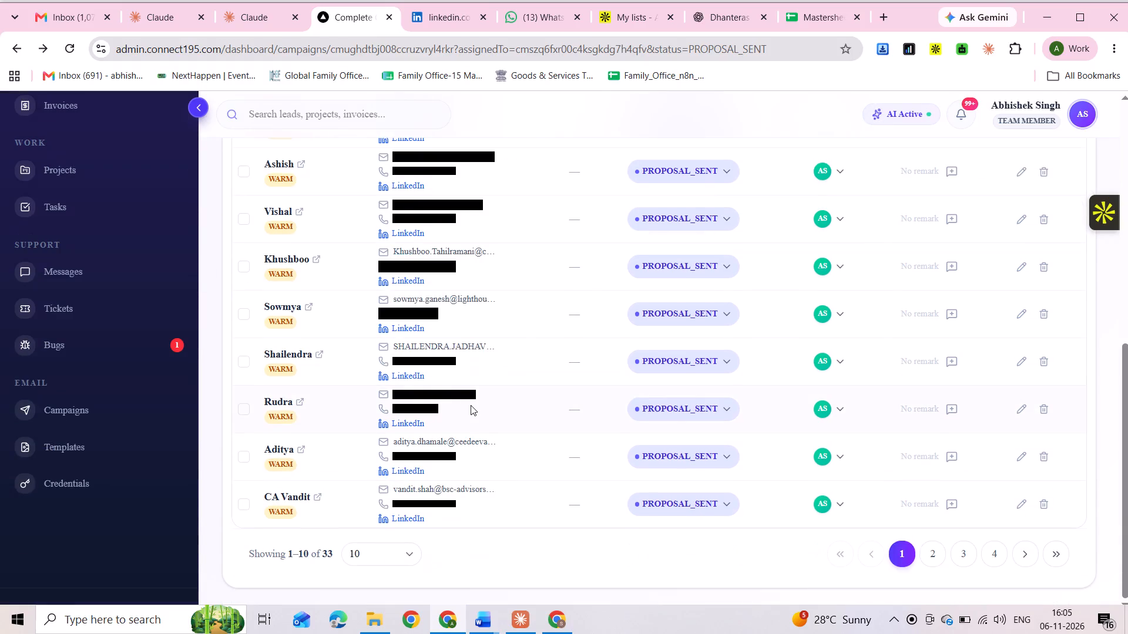
Open Shailendra's lead record and read its details, activity timeline and discussion notes.
click(294, 353)
scroll(451, 419, down, 4)
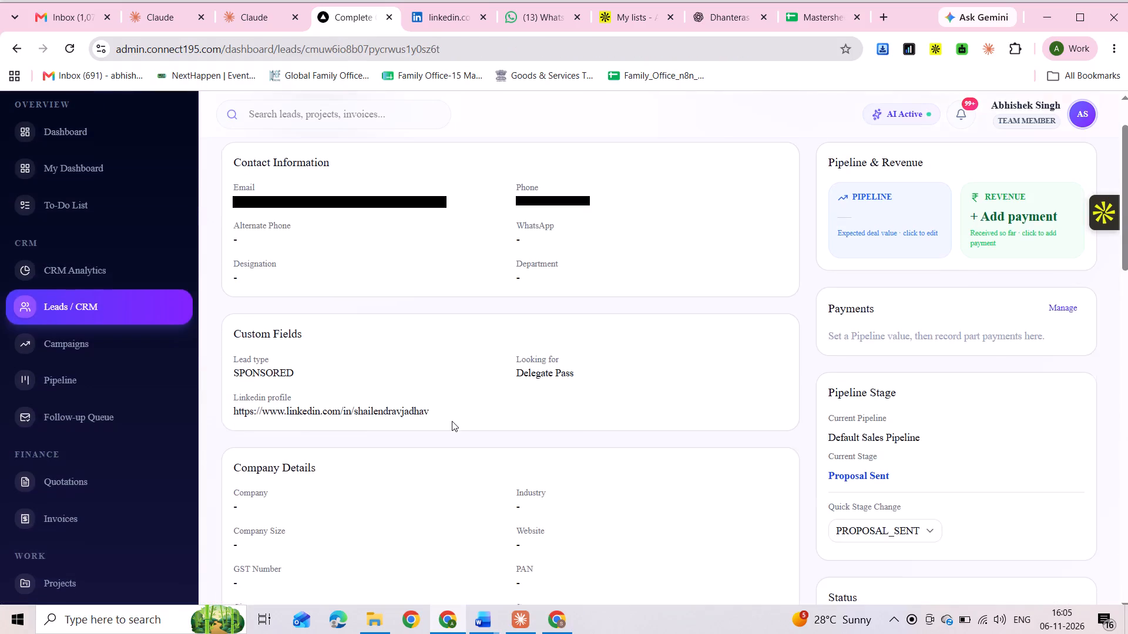
scroll(452, 421, down, 5)
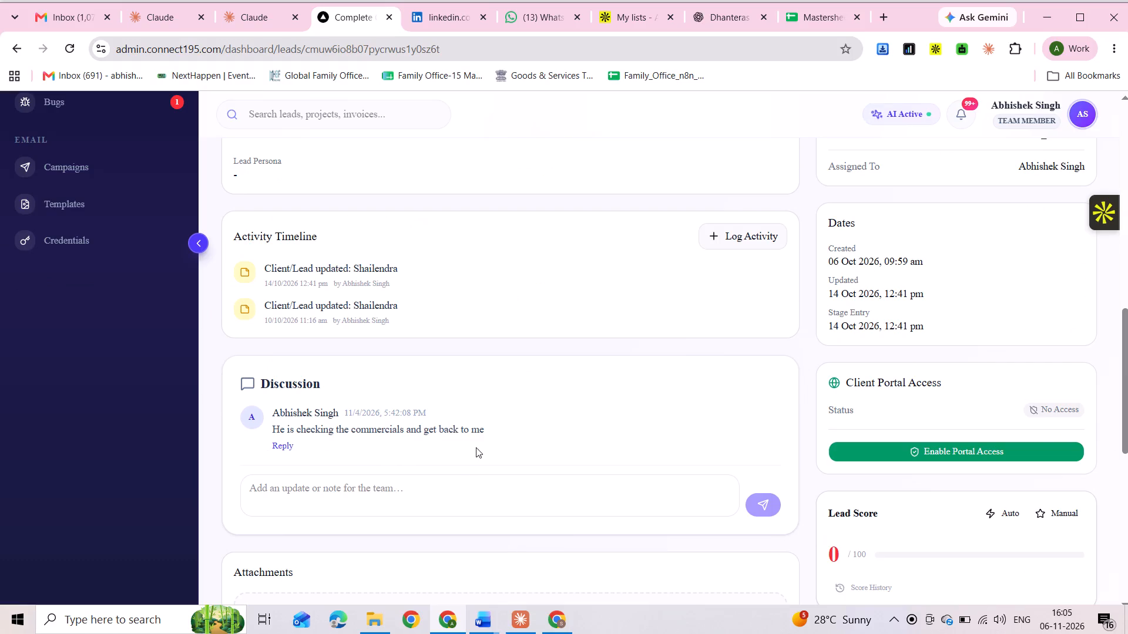
scroll(481, 421, up, 10)
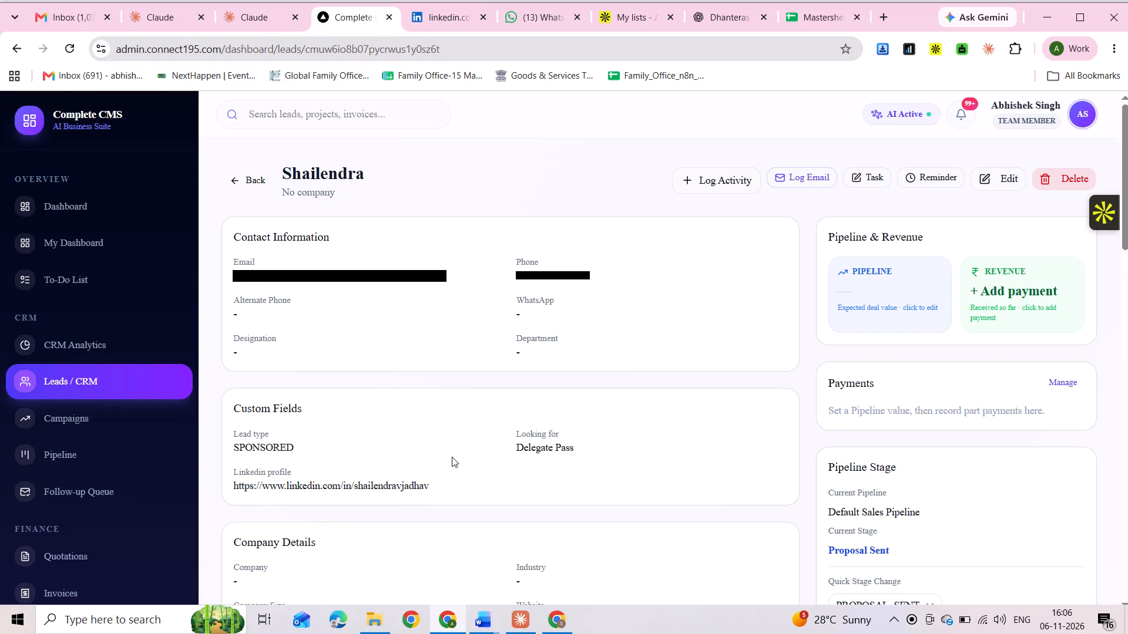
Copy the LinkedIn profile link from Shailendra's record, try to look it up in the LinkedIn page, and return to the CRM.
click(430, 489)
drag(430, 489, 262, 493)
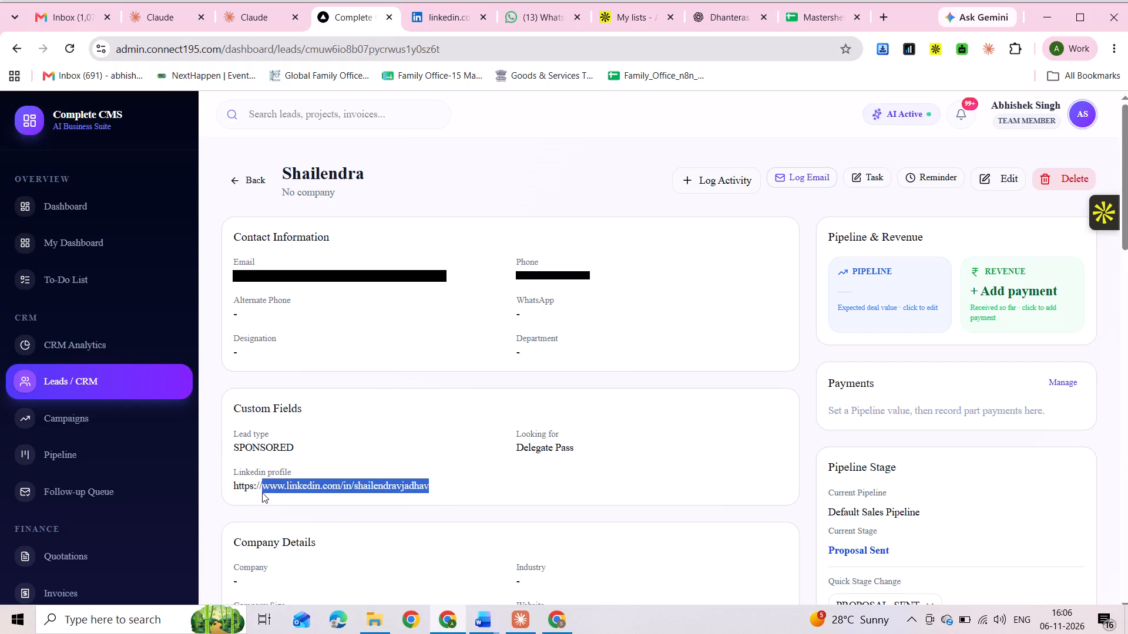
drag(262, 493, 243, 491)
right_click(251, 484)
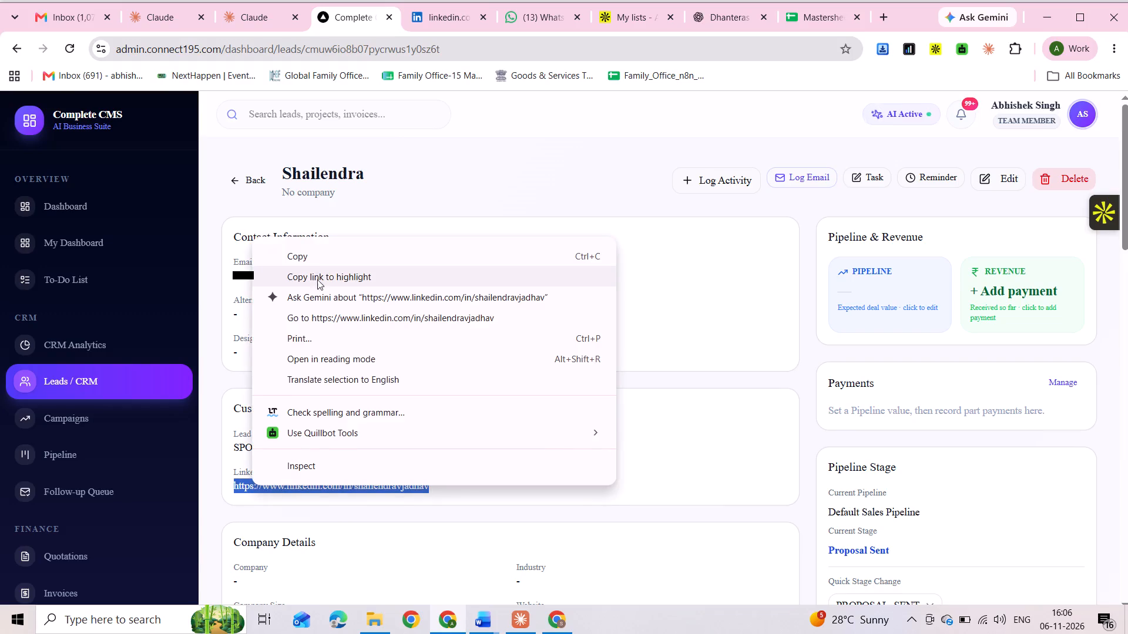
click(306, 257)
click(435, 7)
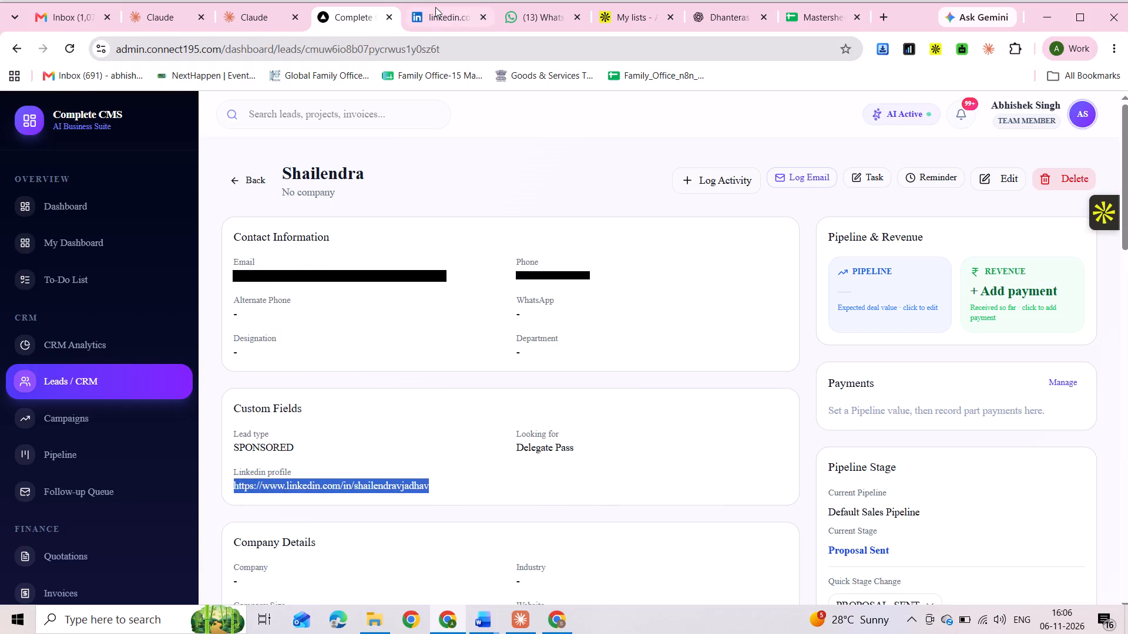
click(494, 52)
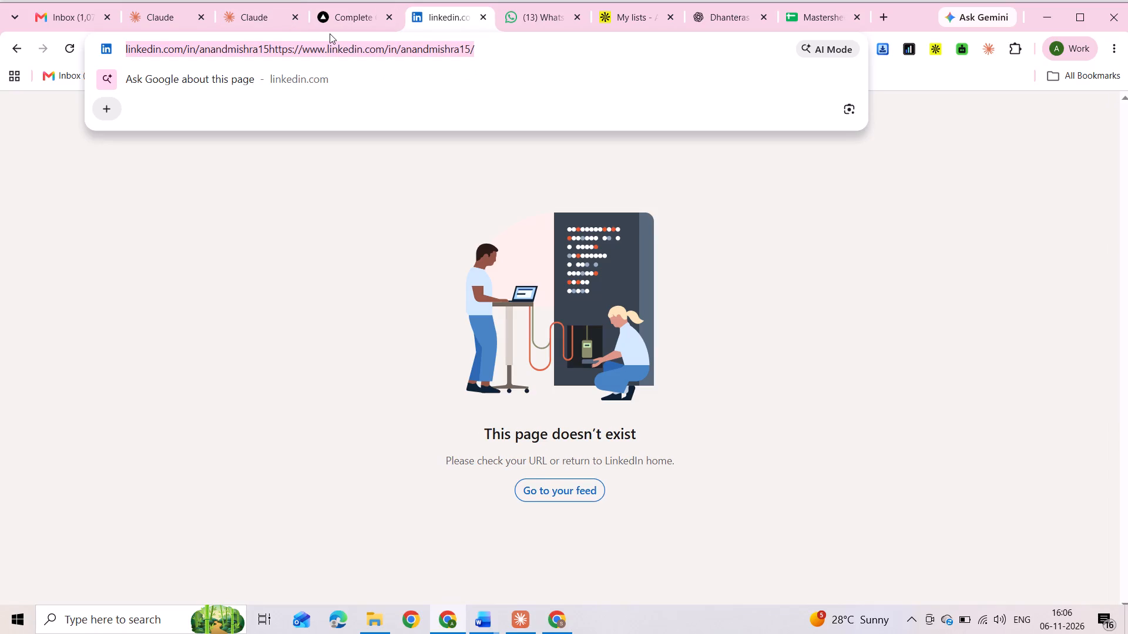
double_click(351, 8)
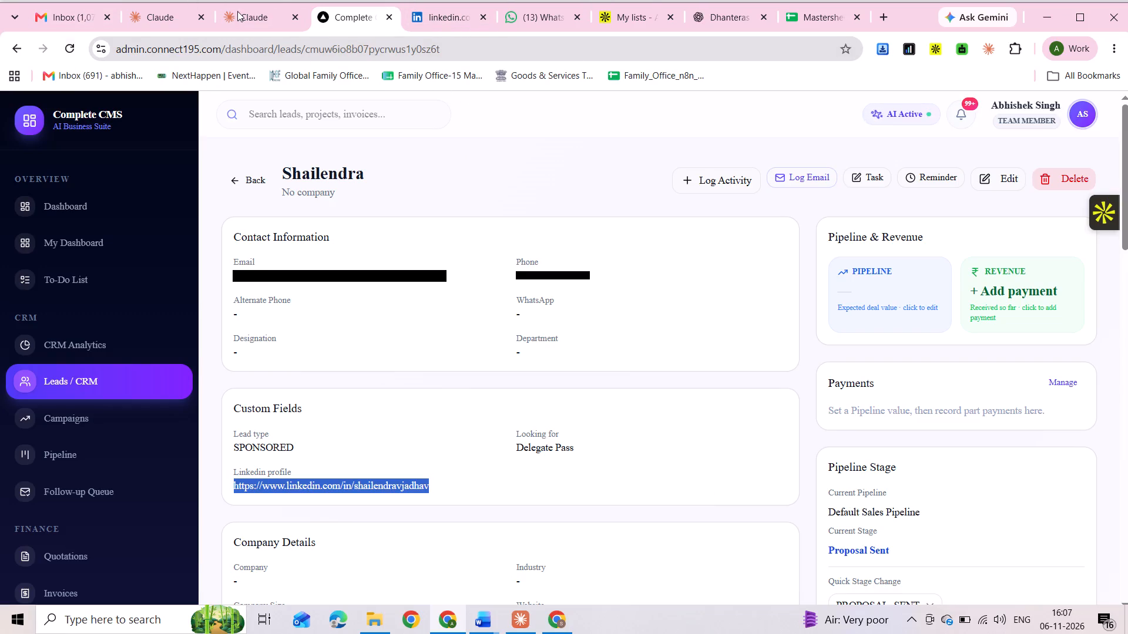
Change Shailendra's pipeline stage to Contact Attempted.
scroll(683, 462, down, 3)
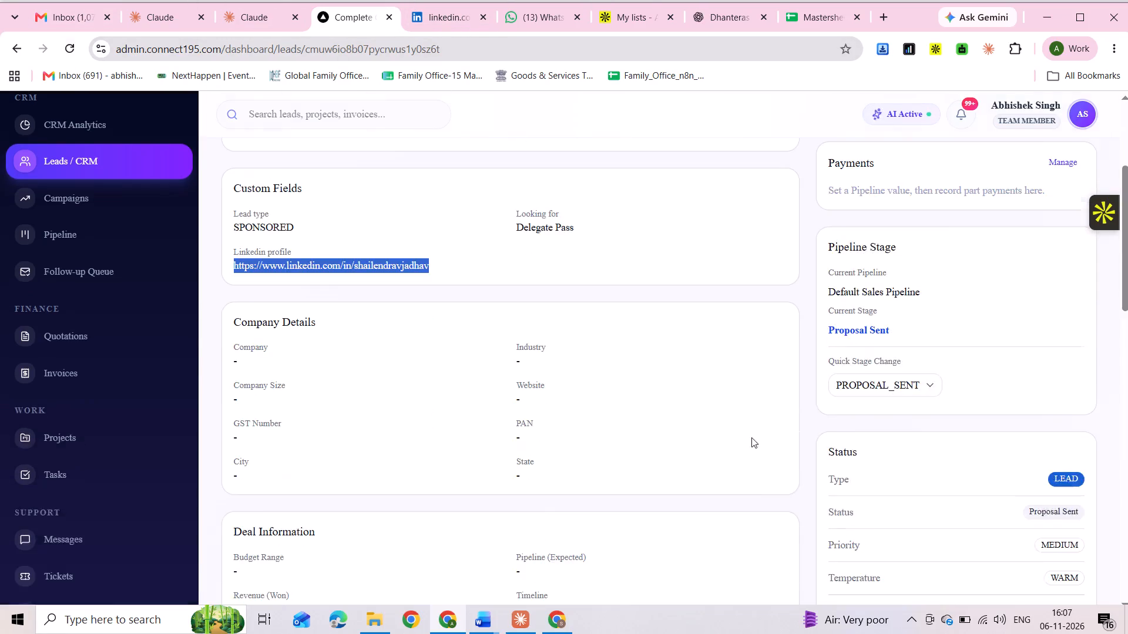
click(884, 386)
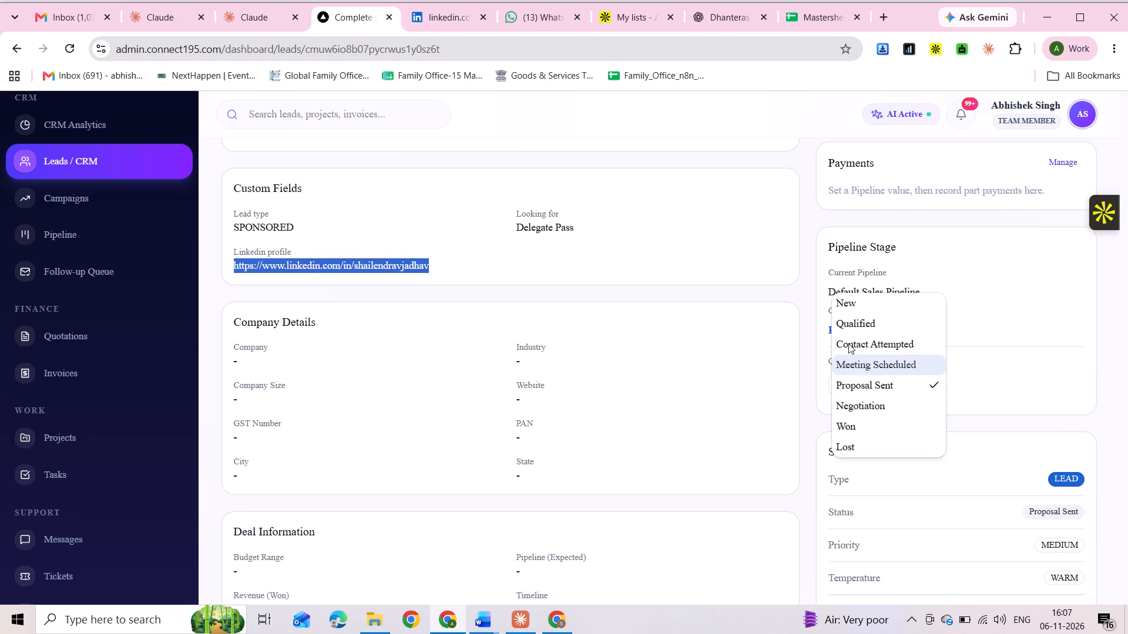
click(851, 339)
Post the discussion note "bhai apna Diwali mana rhaa" on Shailendra's lead.
scroll(496, 379, down, 5)
scroll(449, 412, down, 2)
scroll(347, 426, down, 2)
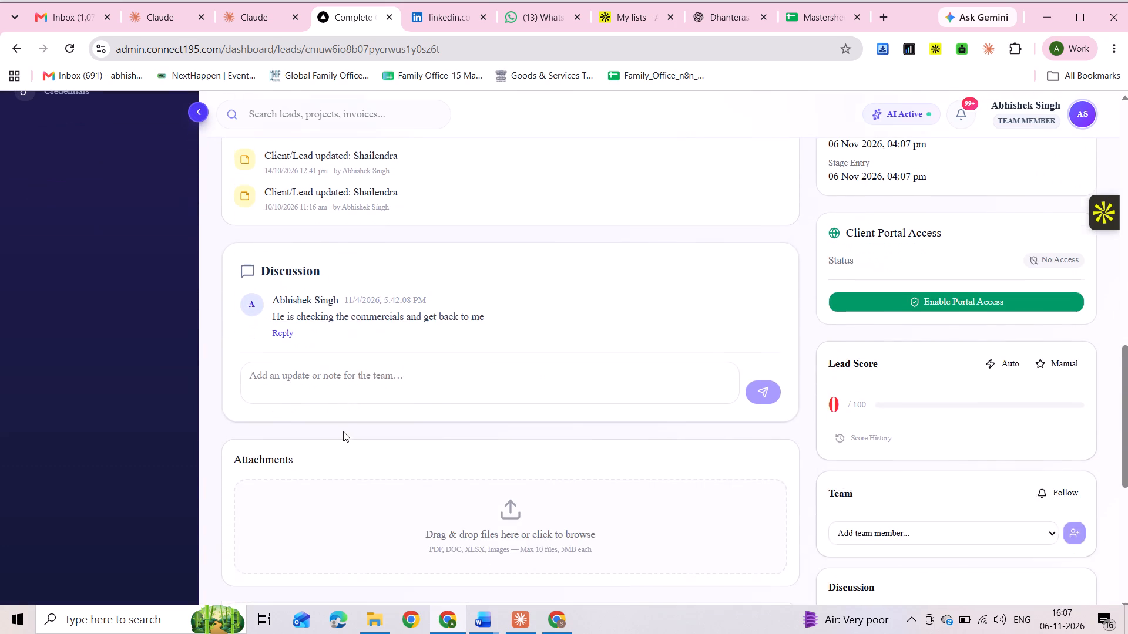
click(304, 372)
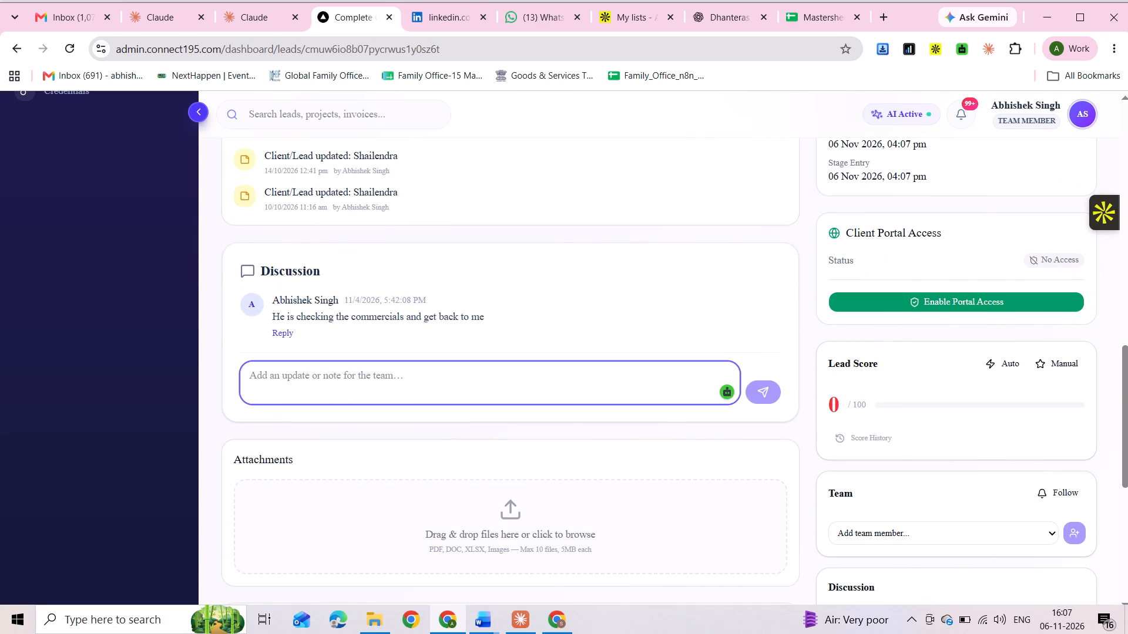
text(bh)
text(ai)
key(space)
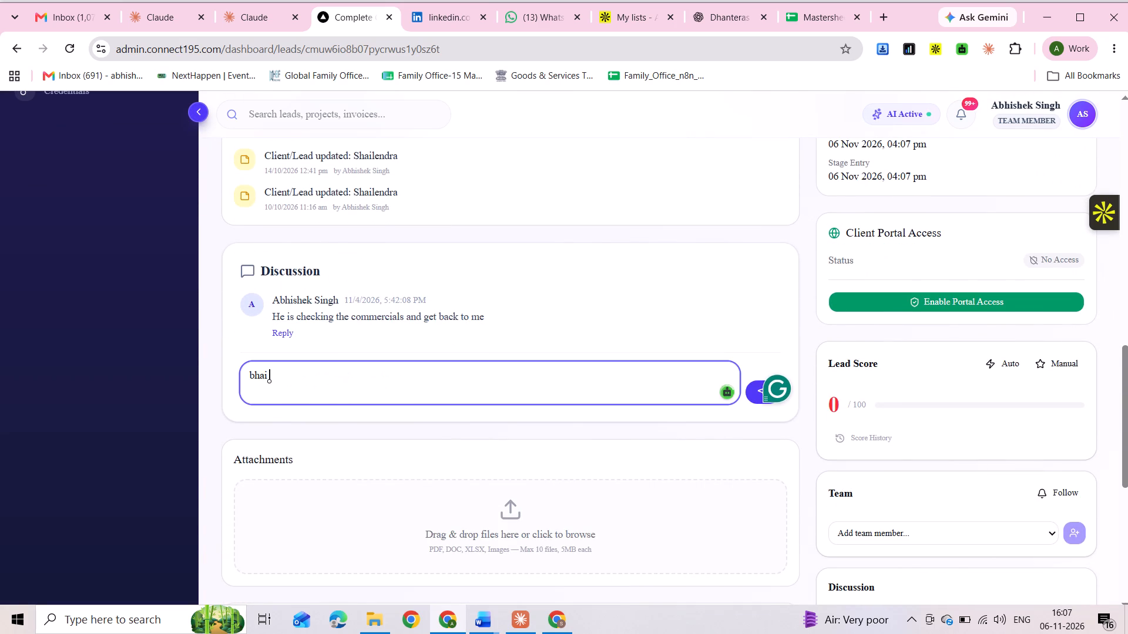
text(apna Diwali)
key(space)
text(mana rhaa)
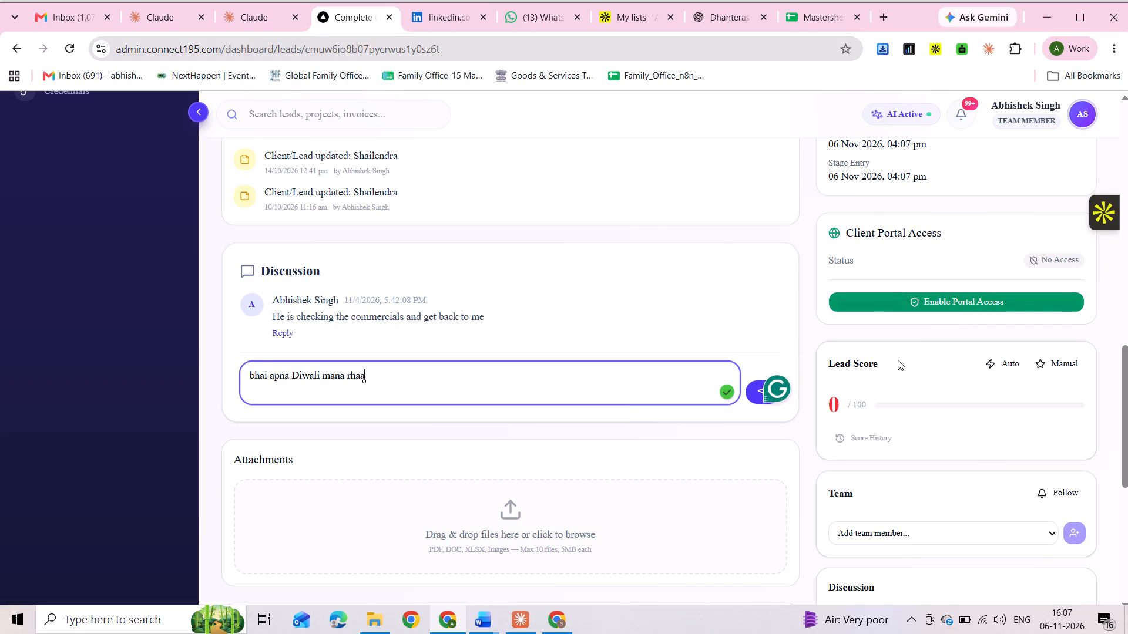
click(757, 390)
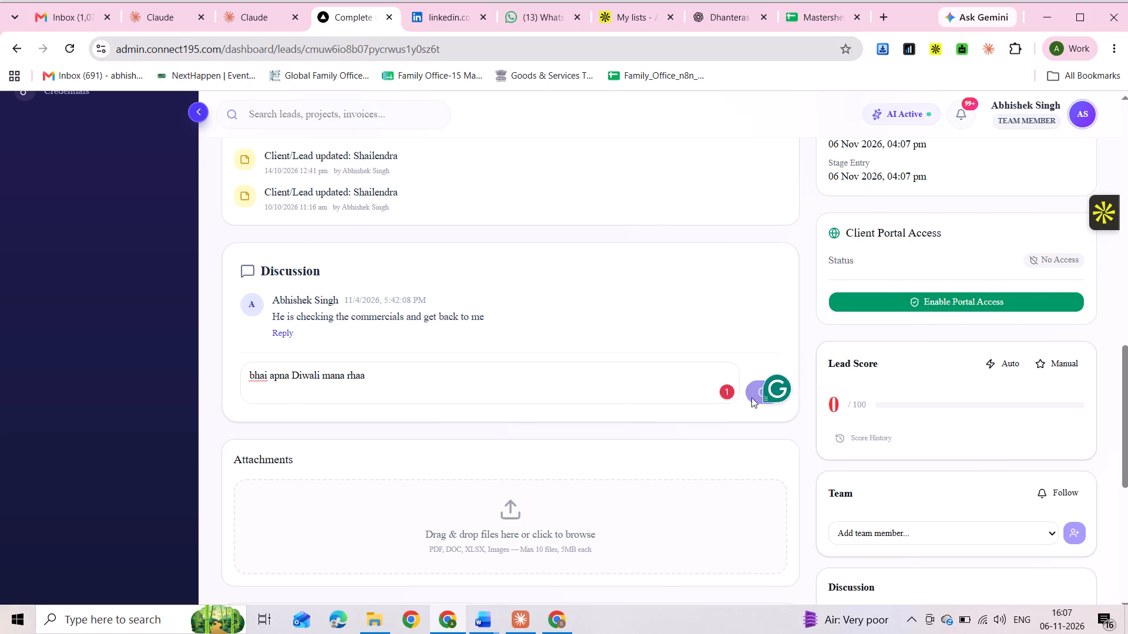
Leave Shailendra's record, go to the campaigns list and open the Google Response campaign.
scroll(603, 467, up, 1)
scroll(553, 434, up, 10)
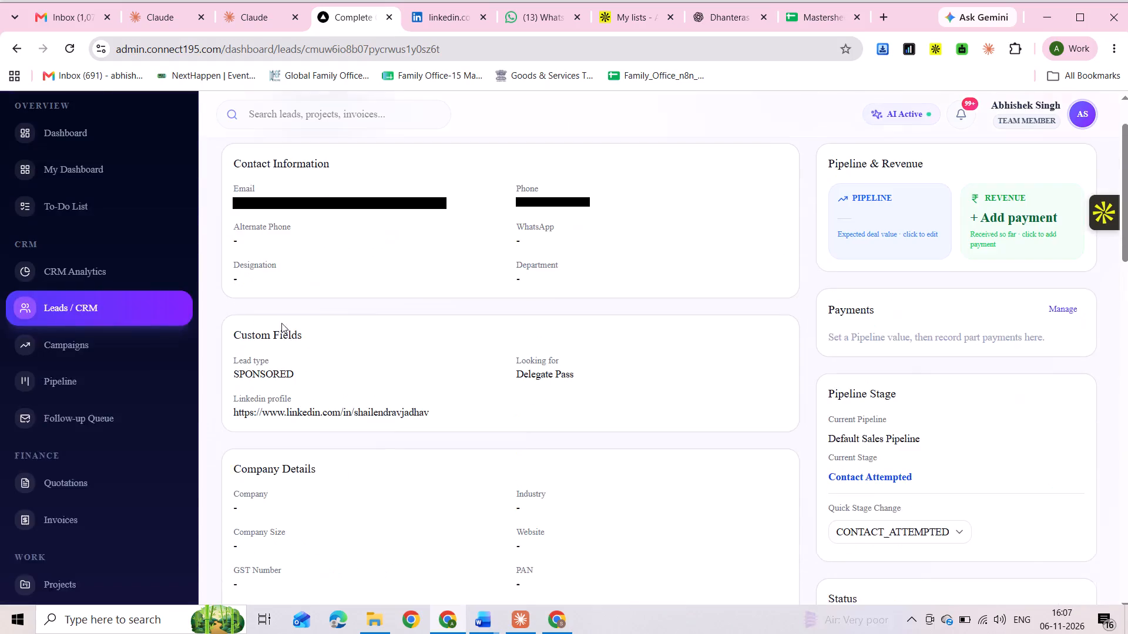
scroll(243, 251, up, 5)
click(244, 181)
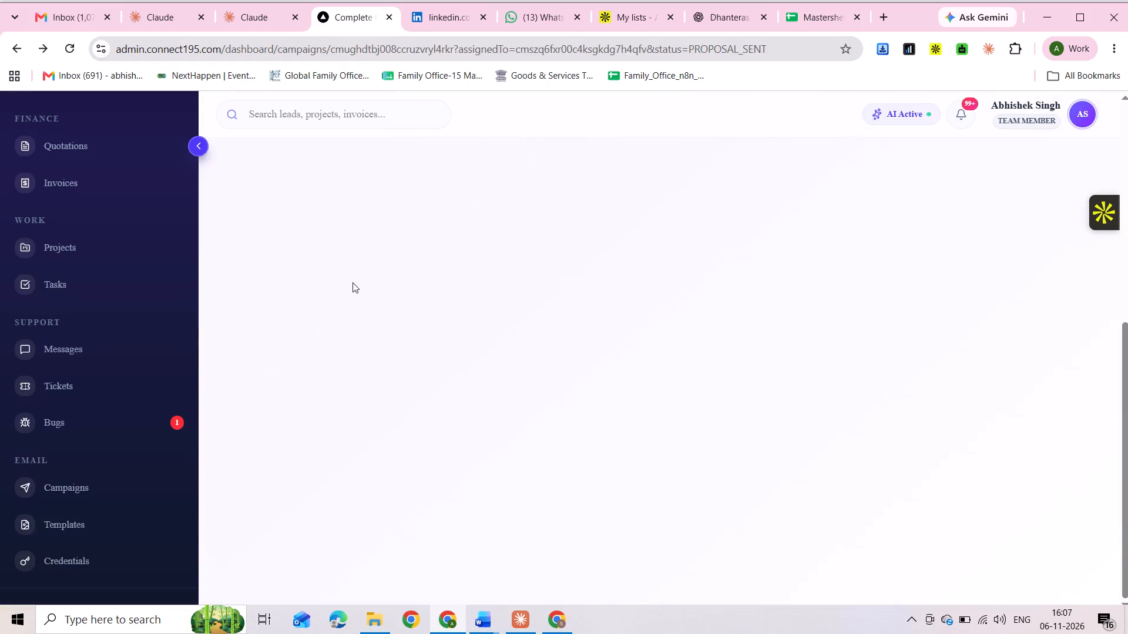
scroll(330, 291, up, 5)
click(138, 380)
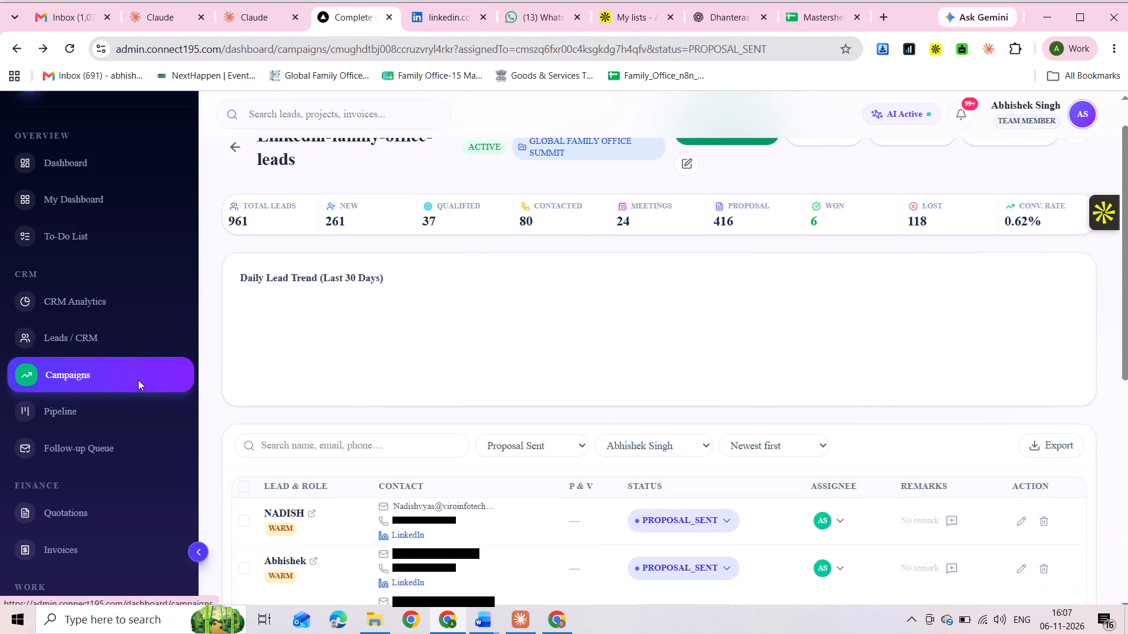
scroll(361, 532, down, 2)
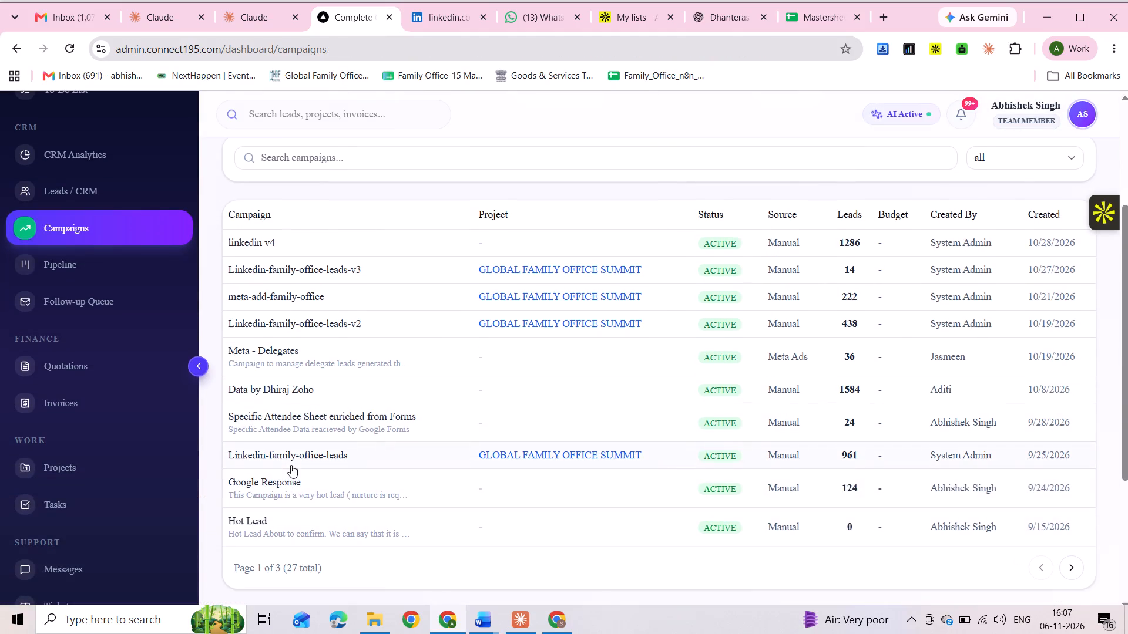
click(250, 484)
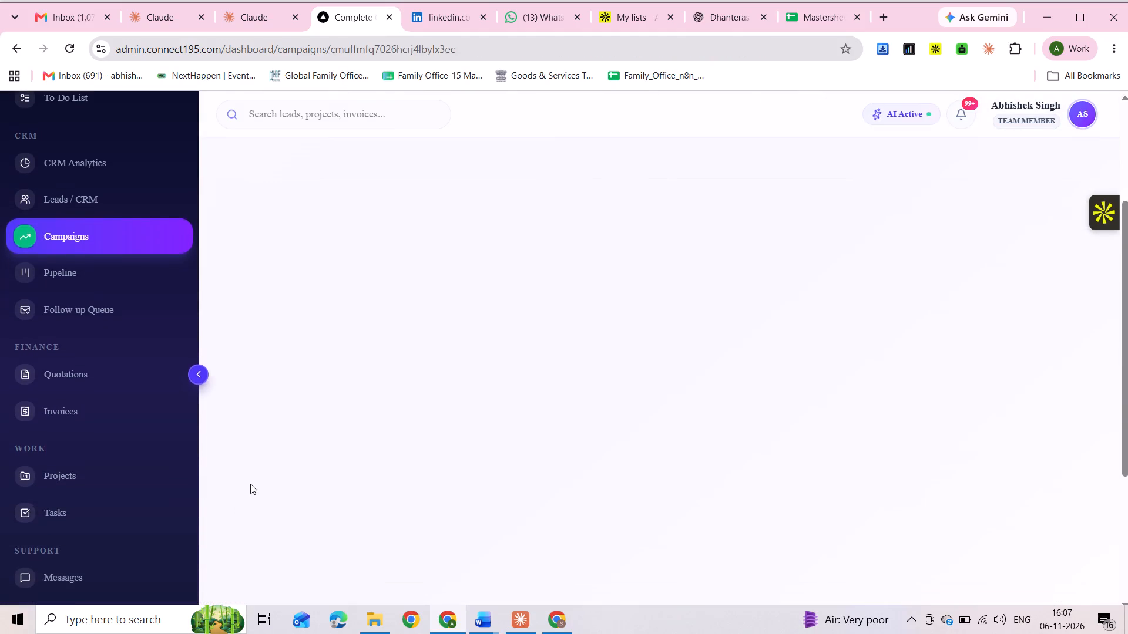
Show 50 leads per page in the Google Response campaign.
scroll(488, 444, down, 1)
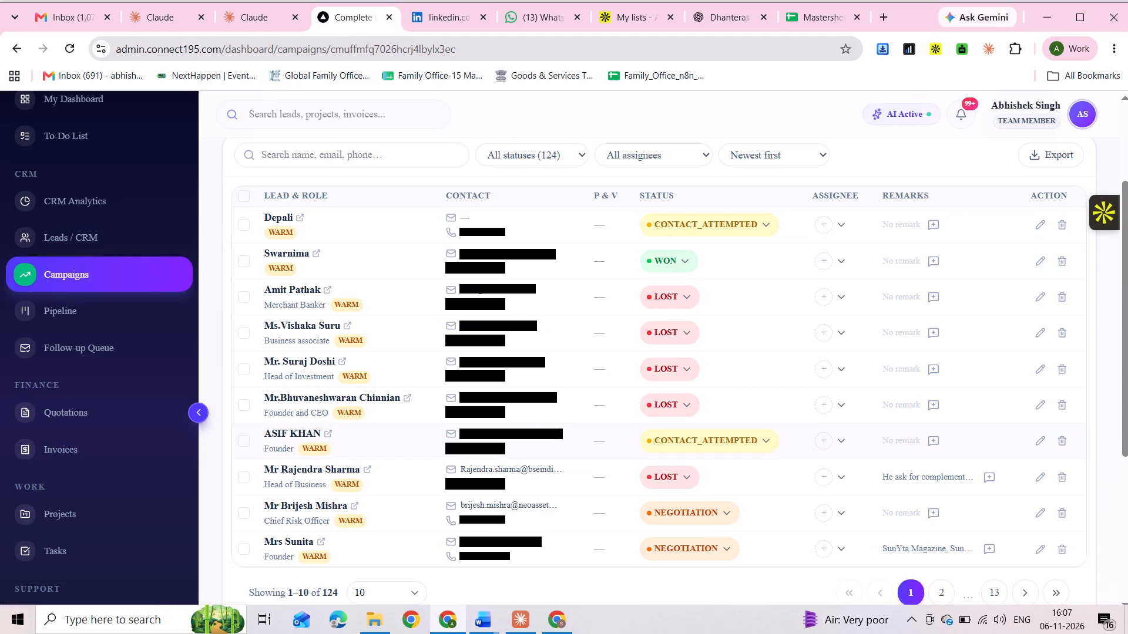
scroll(620, 556, down, 1)
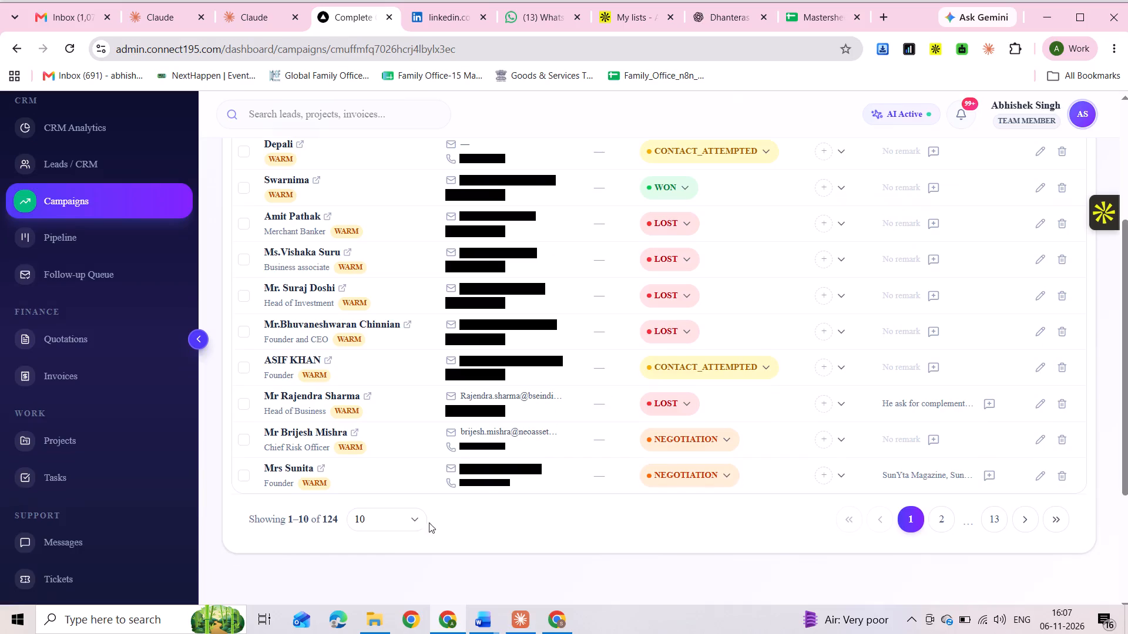
click(401, 527)
double_click(384, 542)
scroll(412, 311, up, 4)
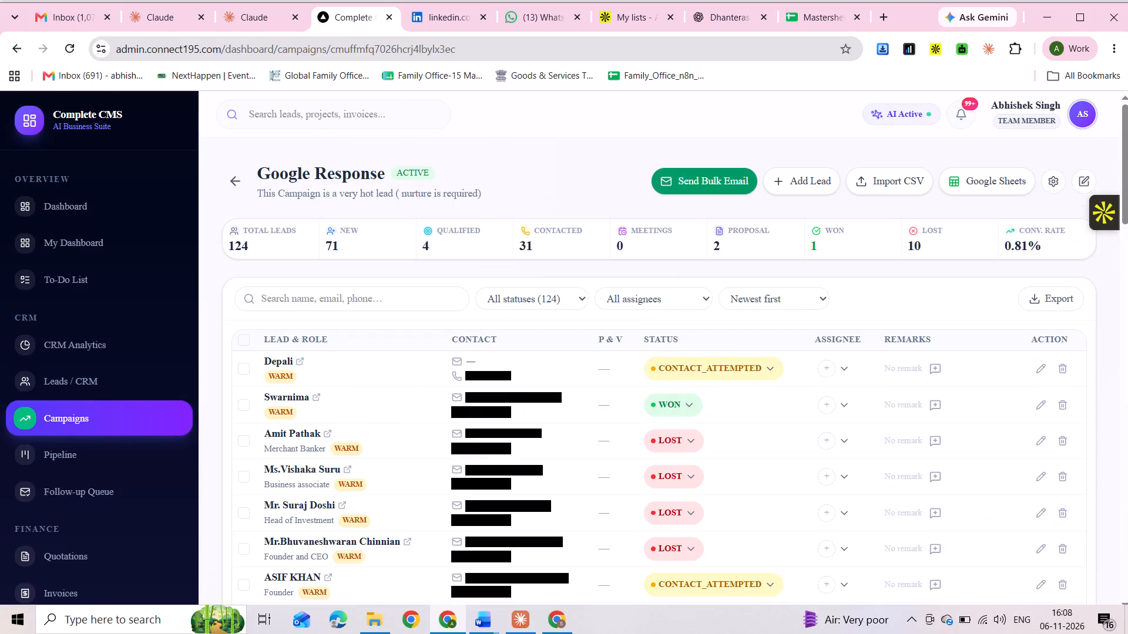
Search the Google Response leads for "pank" and open Pankaj's lead record.
click(308, 299)
text(pank)
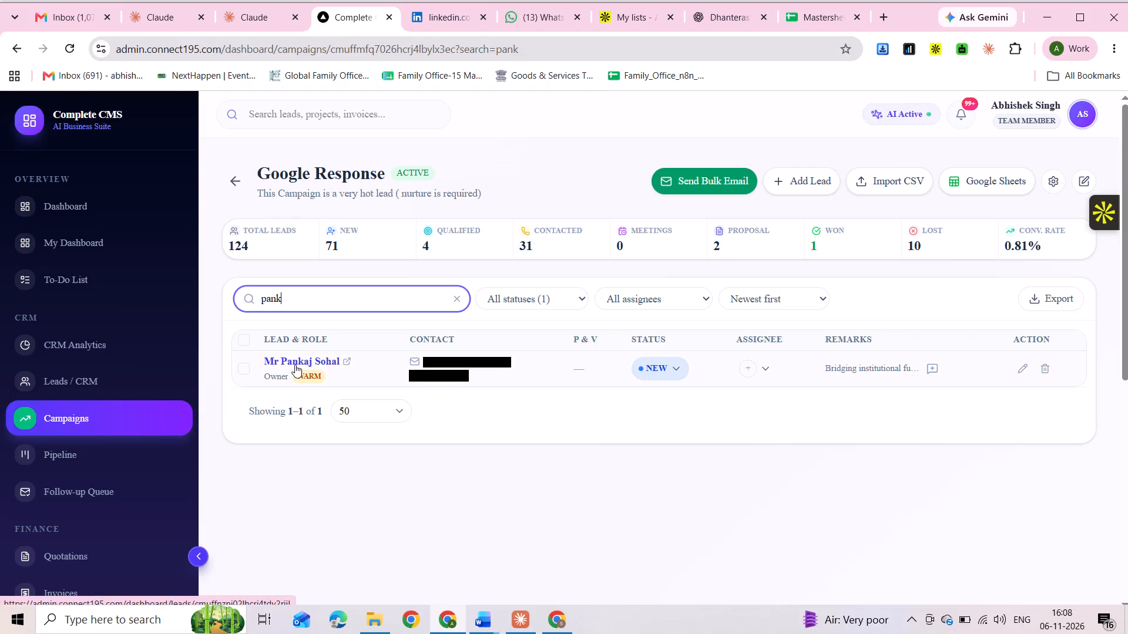
click(295, 365)
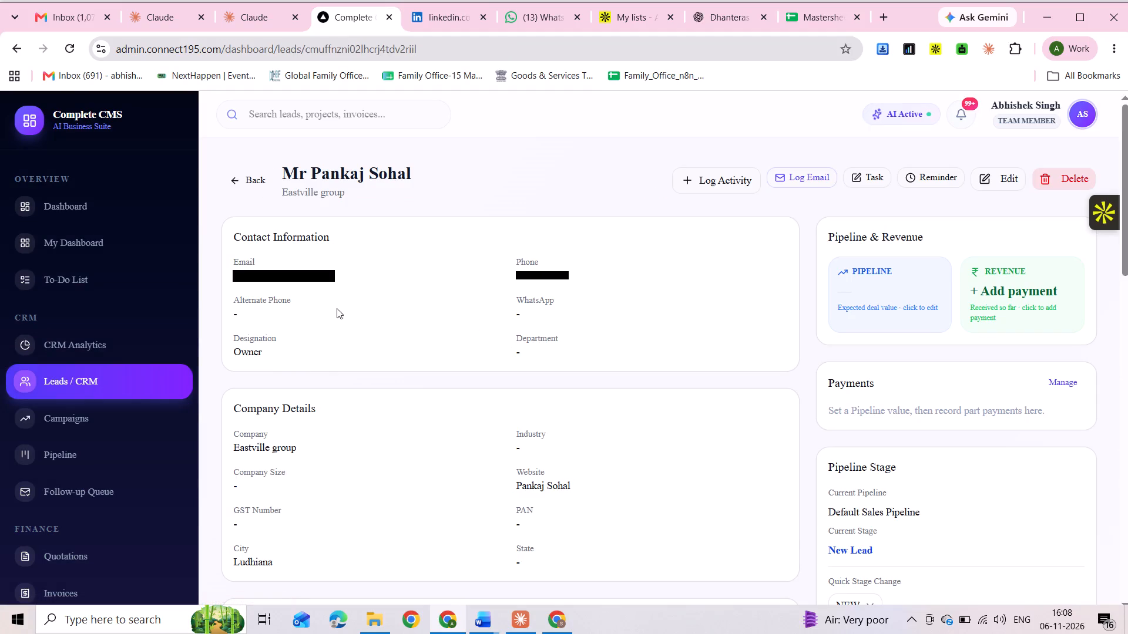
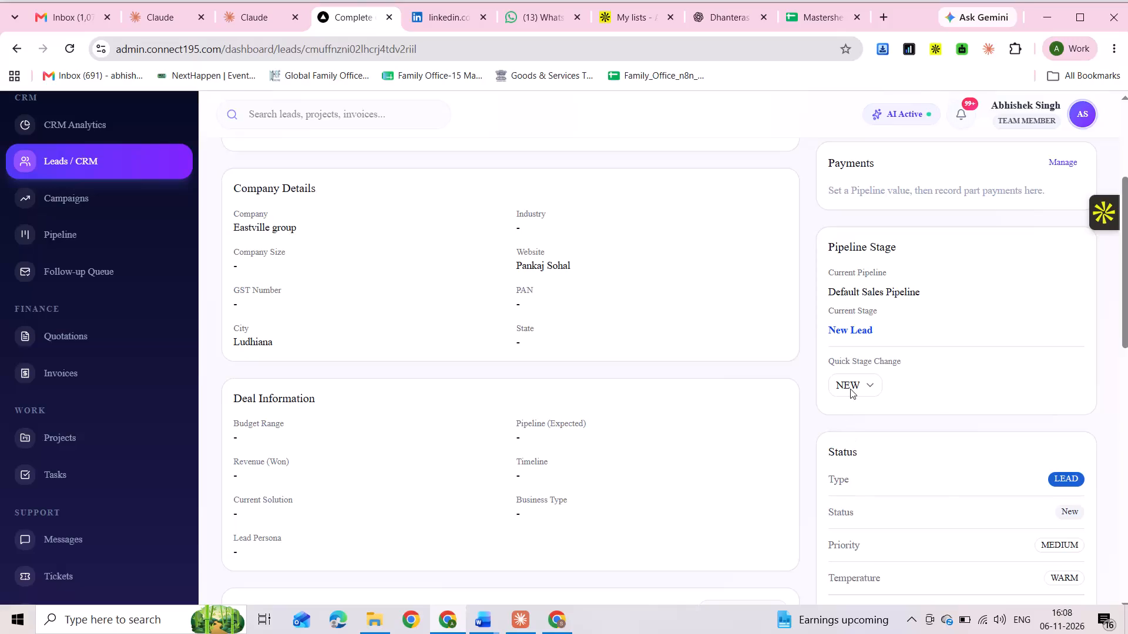
Change the pipeline stage of Pankaj's lead to Contact Attempted.
double_click(852, 386)
double_click(851, 387)
click(859, 387)
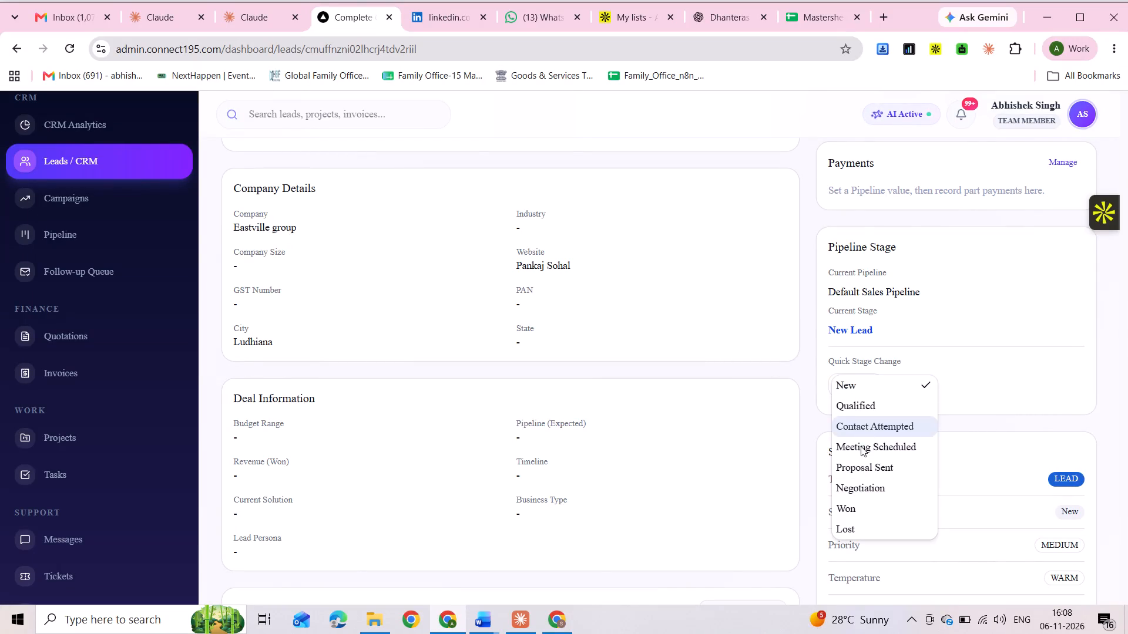
click(864, 430)
Review Pankaj's lead record, from the contact and company details through the activity timeline, attachments and AI Assistant sections.
scroll(746, 421, up, 2)
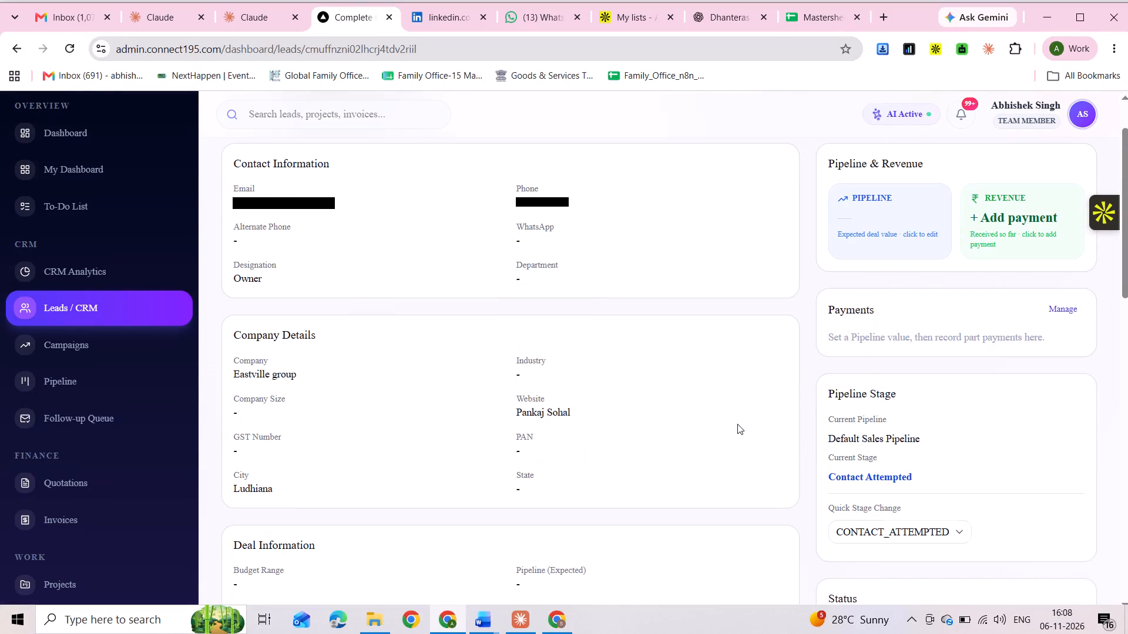
scroll(737, 424, up, 4)
scroll(689, 434, down, 9)
scroll(548, 475, up, 1)
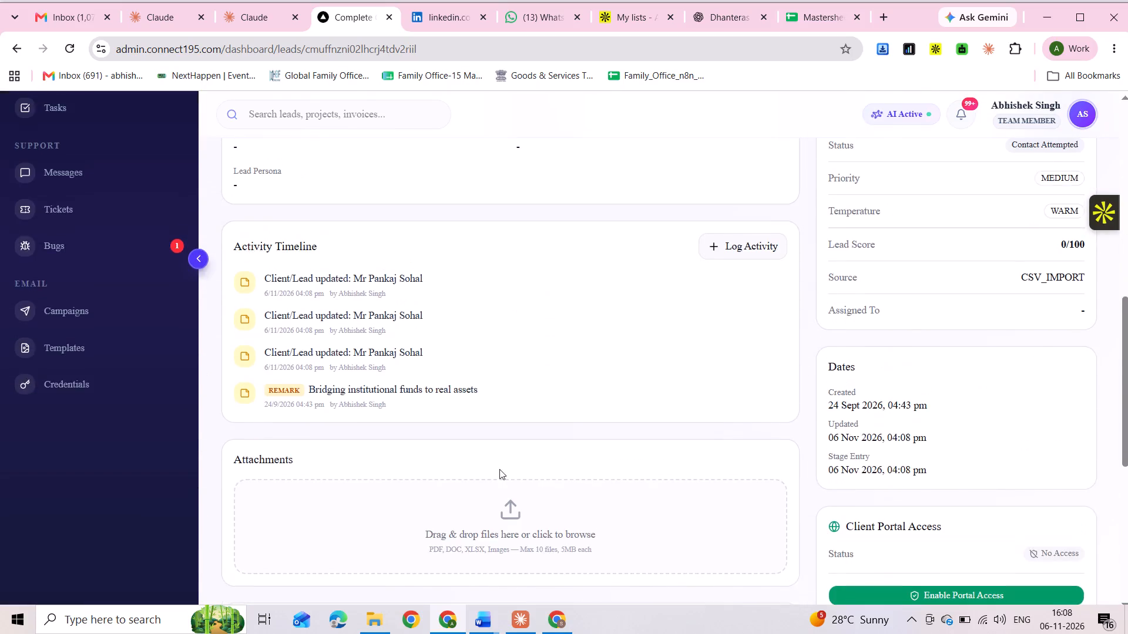
scroll(456, 472, down, 1)
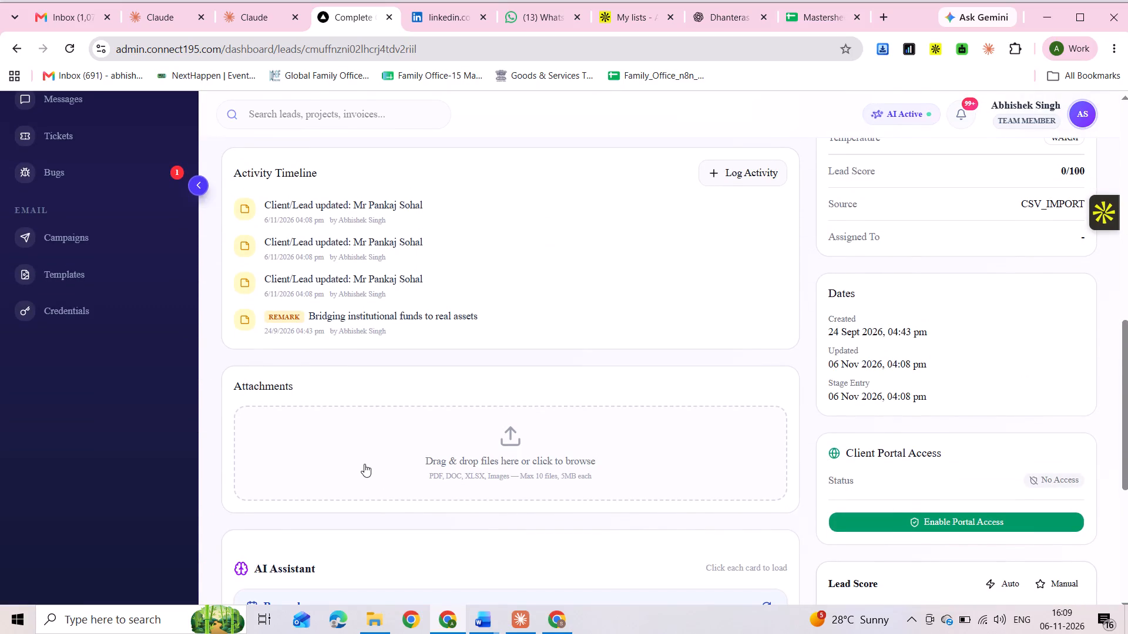
scroll(365, 463, down, 3)
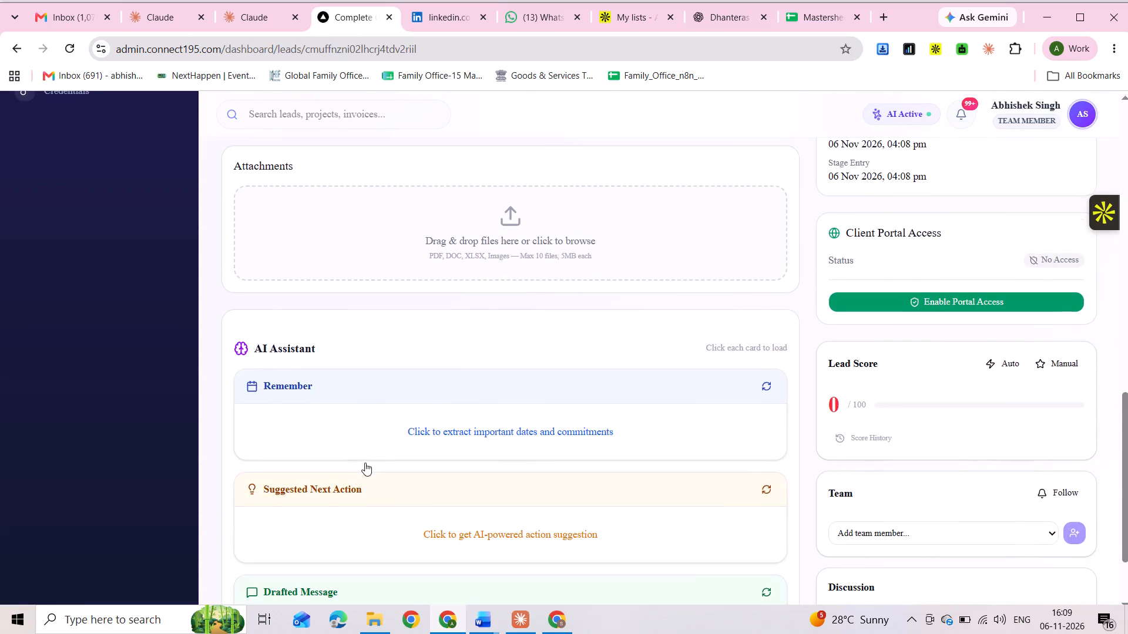
scroll(365, 463, up, 3)
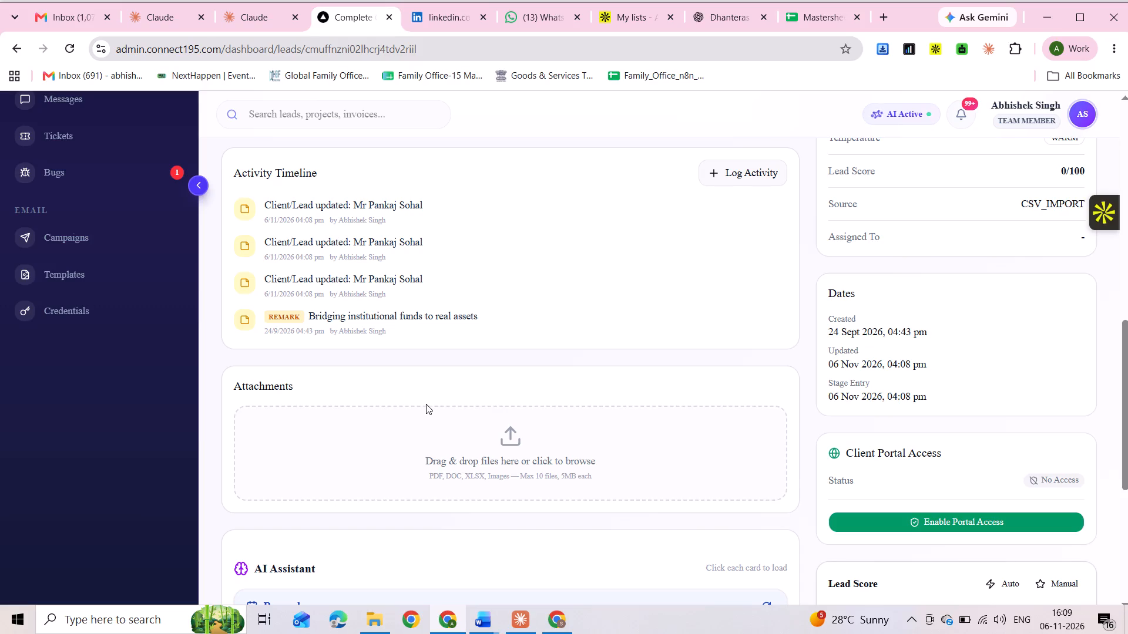
scroll(426, 404, up, 9)
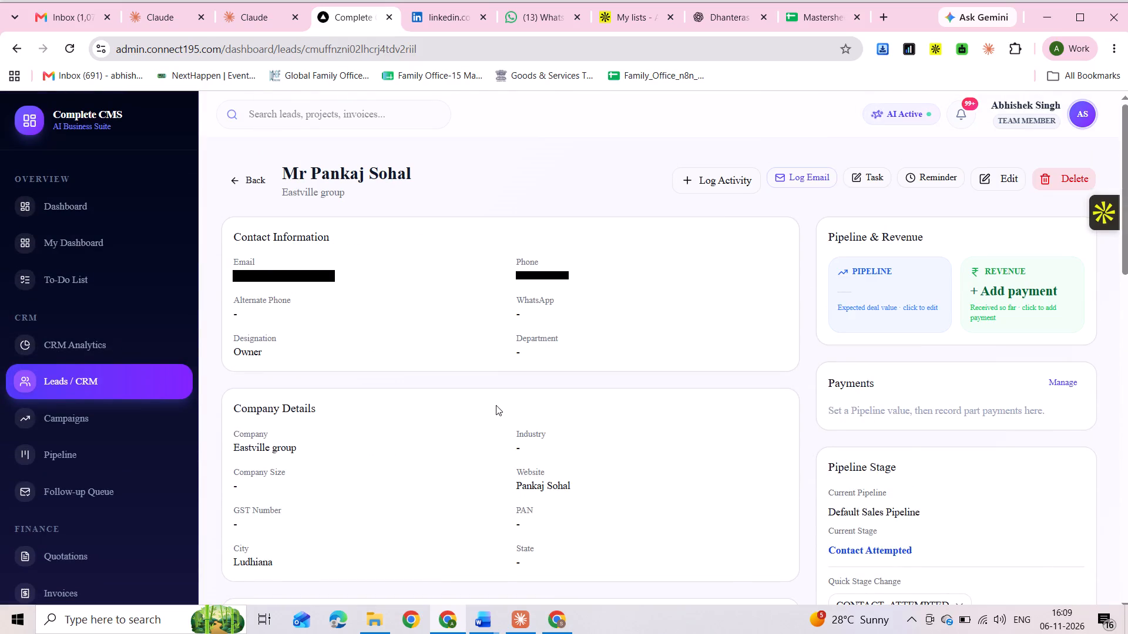
scroll(498, 407, up, 3)
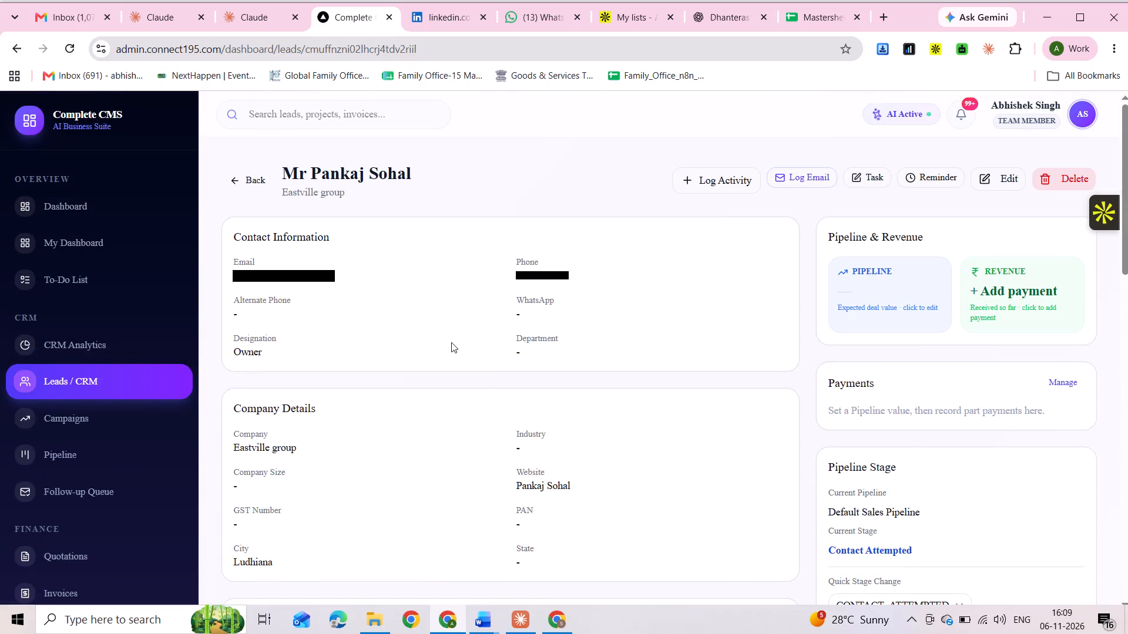
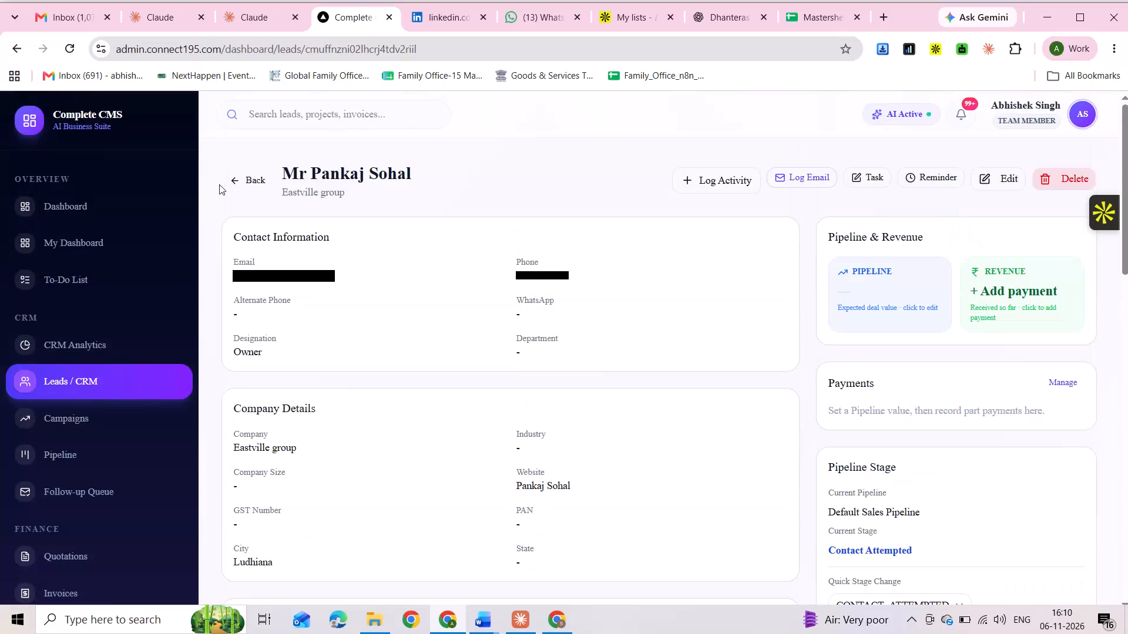
Return to the Google Response campaign and clear the lead search so the full lead list is shown.
click(233, 174)
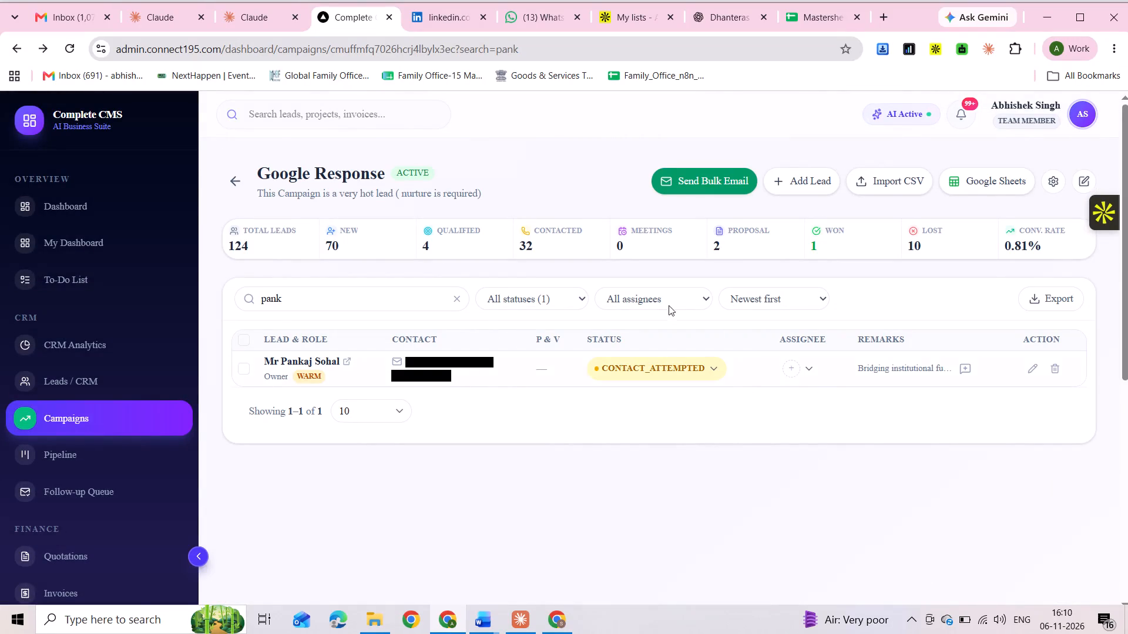
click(455, 297)
scroll(519, 369, down, 2)
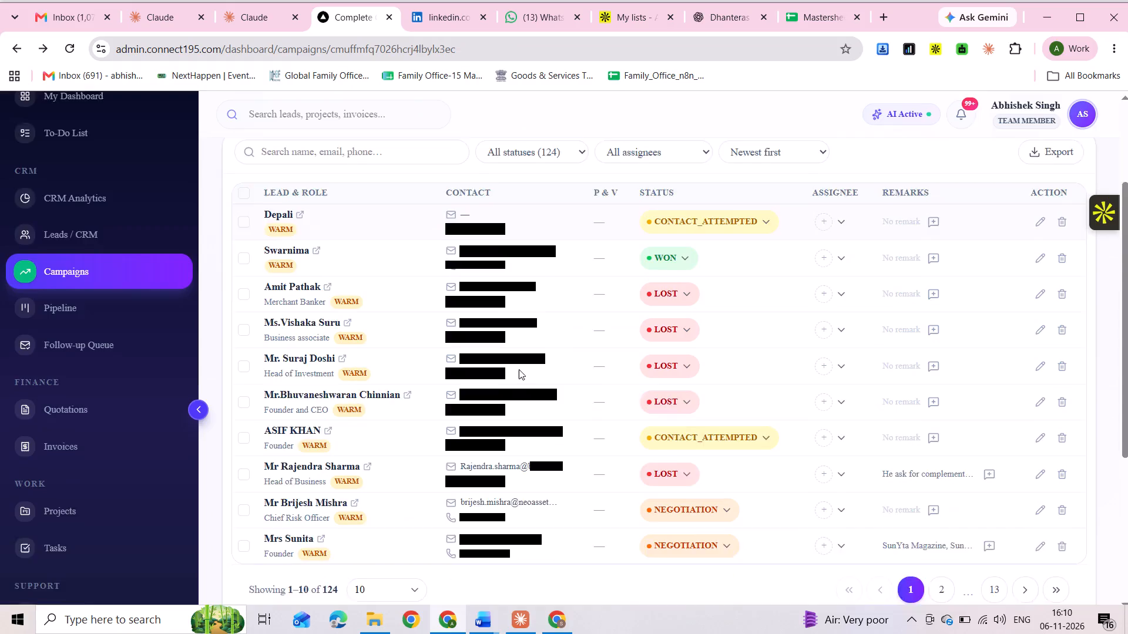
scroll(519, 369, down, 2)
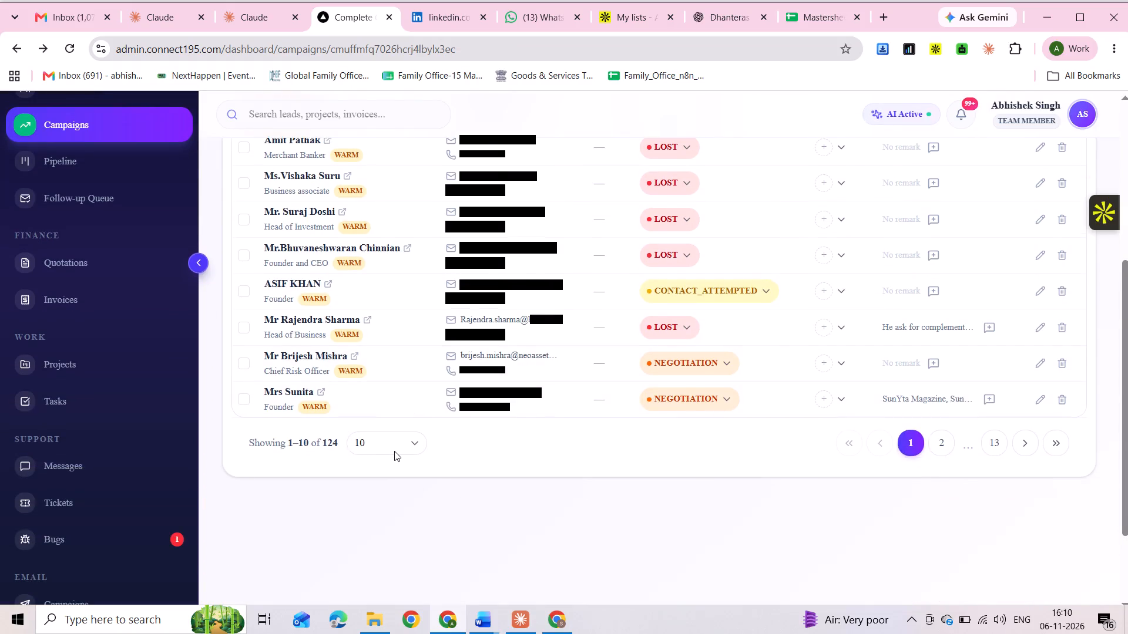
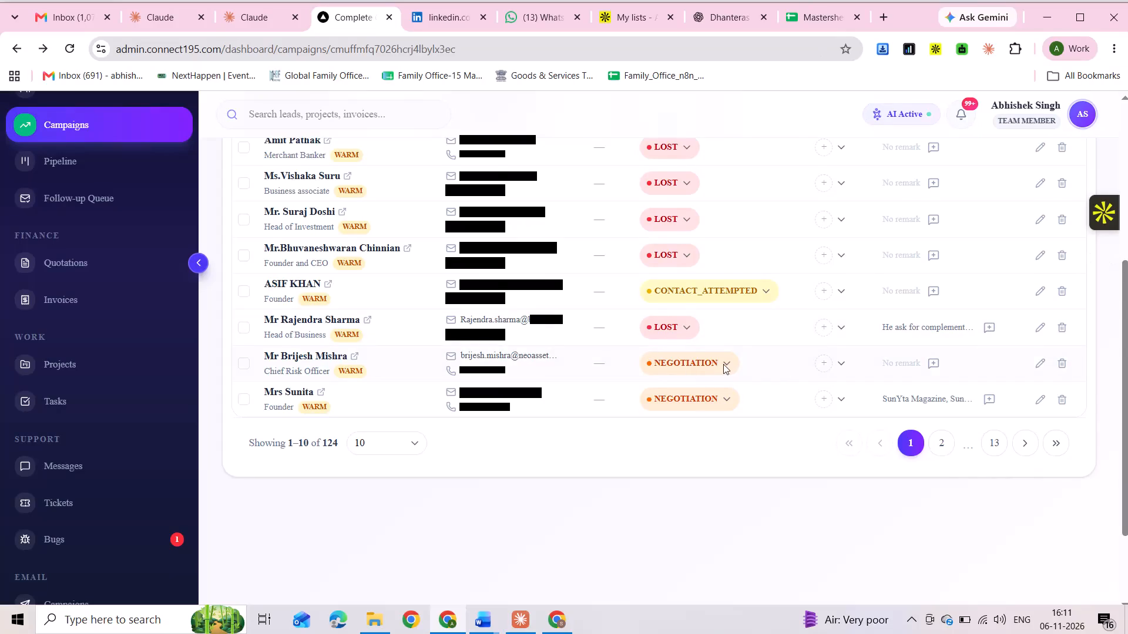
Leave the Google Response campaign and open the Linkedin-family-office-leads campaign from the campaign list.
scroll(723, 364, up, 3)
scroll(684, 321, up, 1)
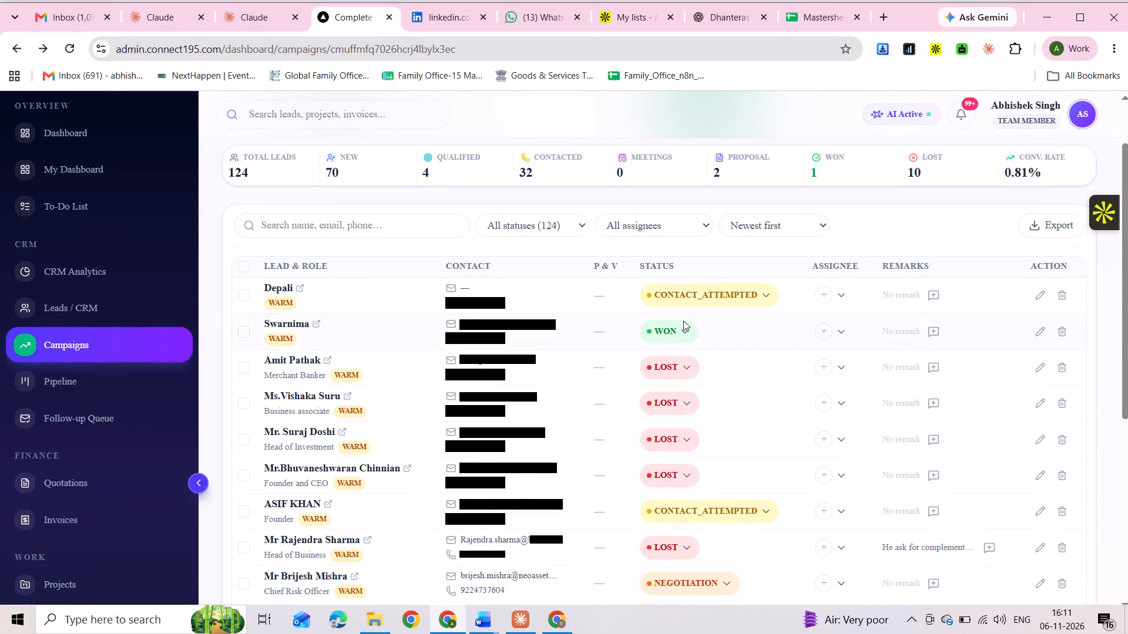
scroll(683, 321, up, 1)
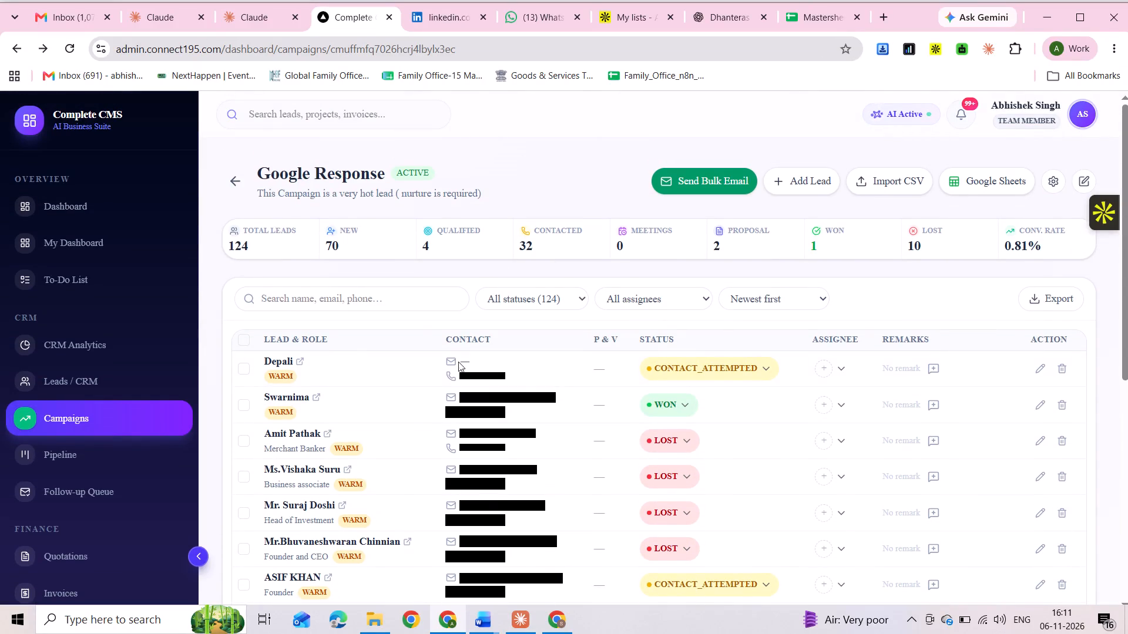
scroll(444, 400, down, 2)
scroll(440, 399, up, 4)
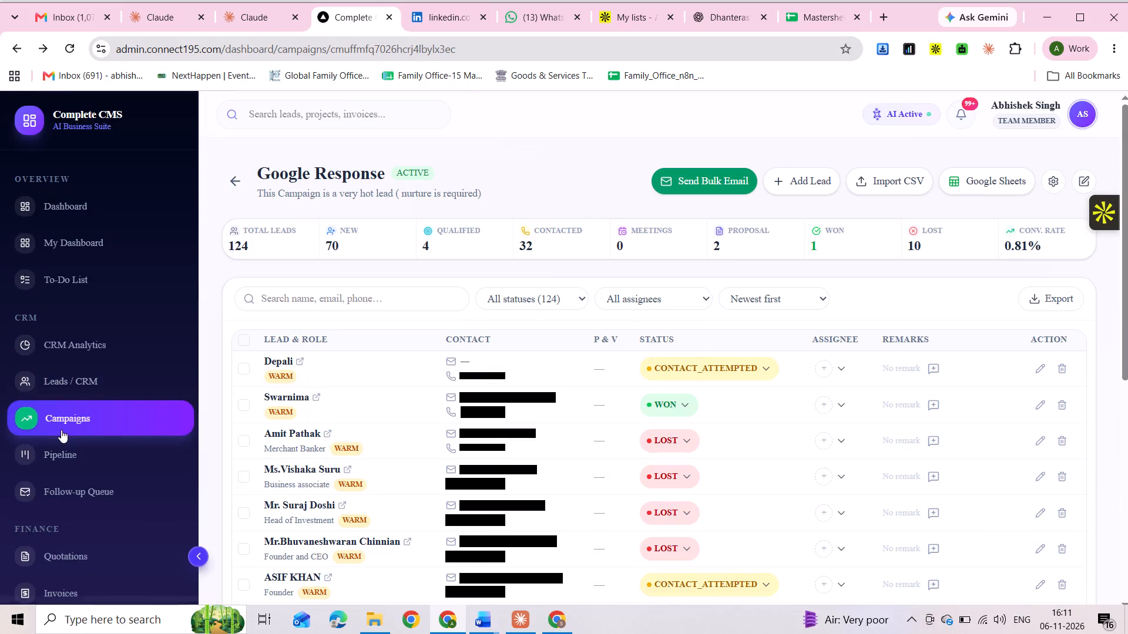
double_click(62, 429)
scroll(392, 495, down, 3)
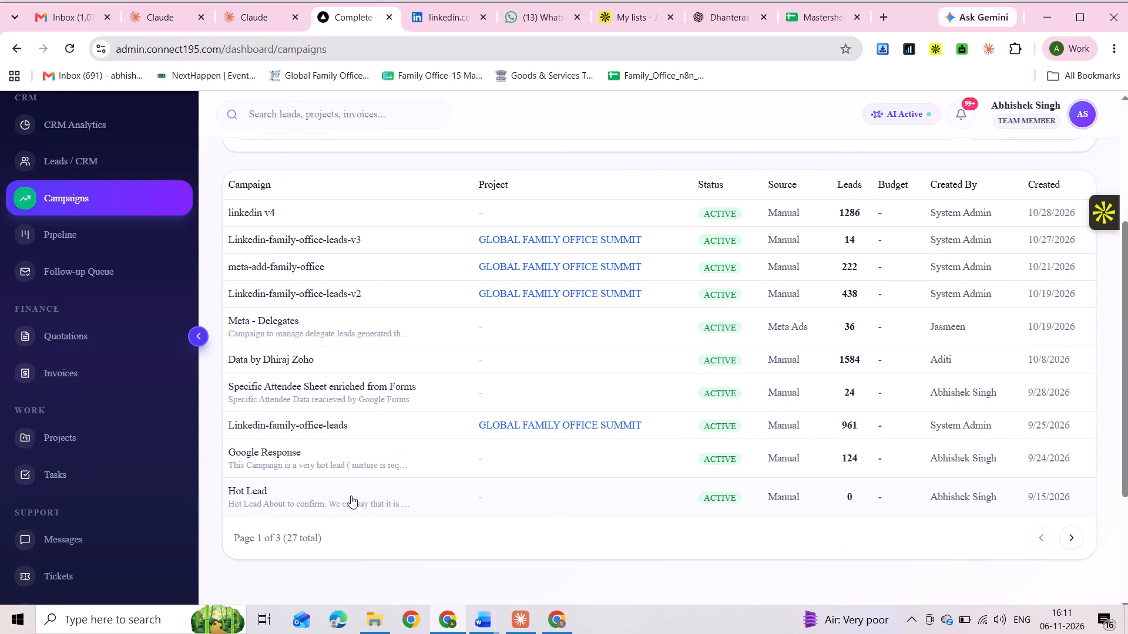
click(292, 424)
Filter the campaign's leads to status New and assignee Unassigned, and look through the filtered list.
scroll(575, 361, down, 2)
click(538, 280)
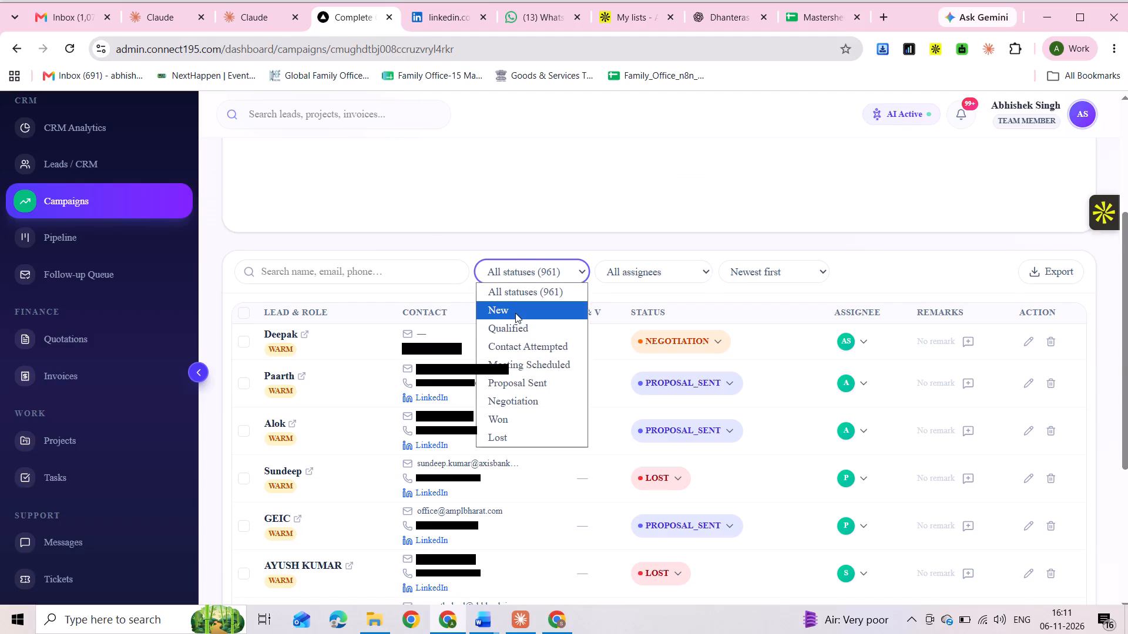
click(515, 310)
click(632, 275)
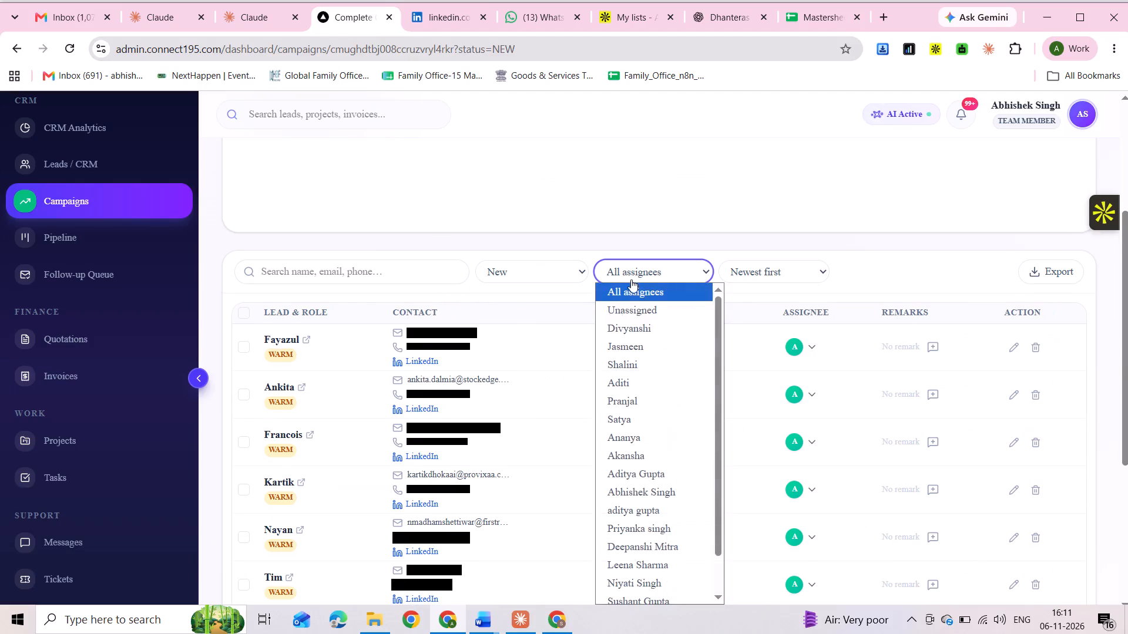
click(622, 306)
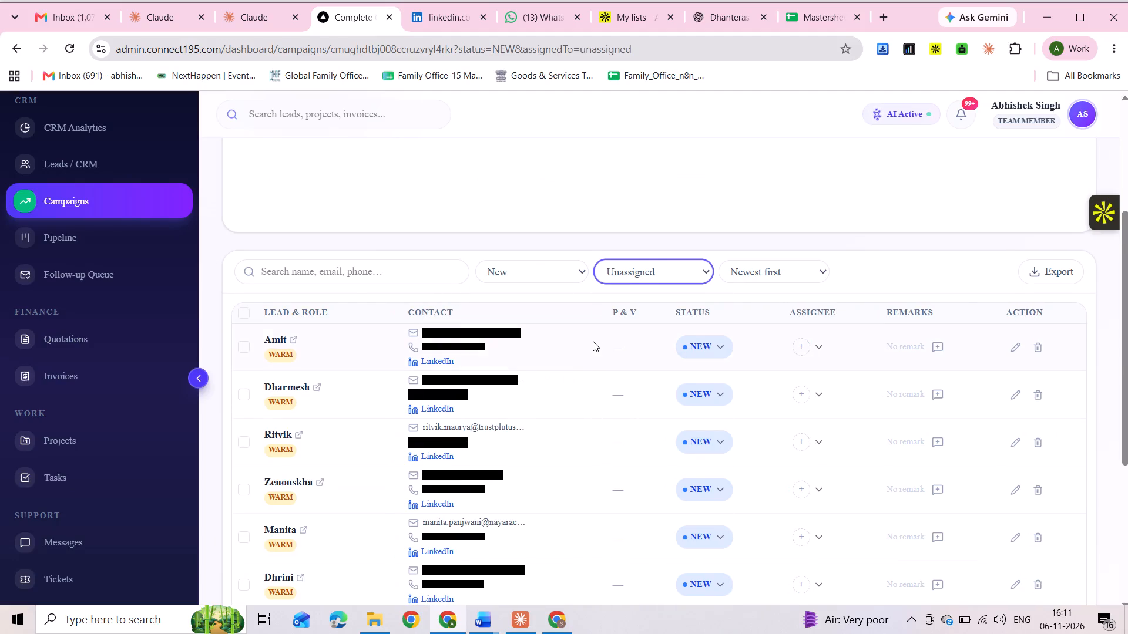
scroll(590, 346, down, 5)
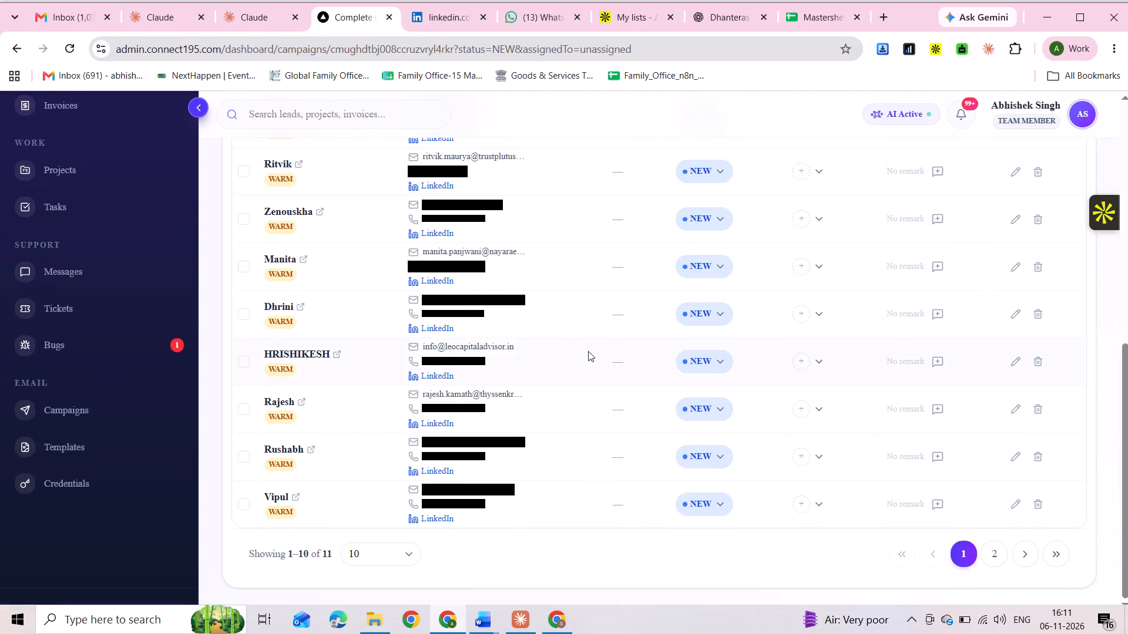
scroll(590, 348, up, 2)
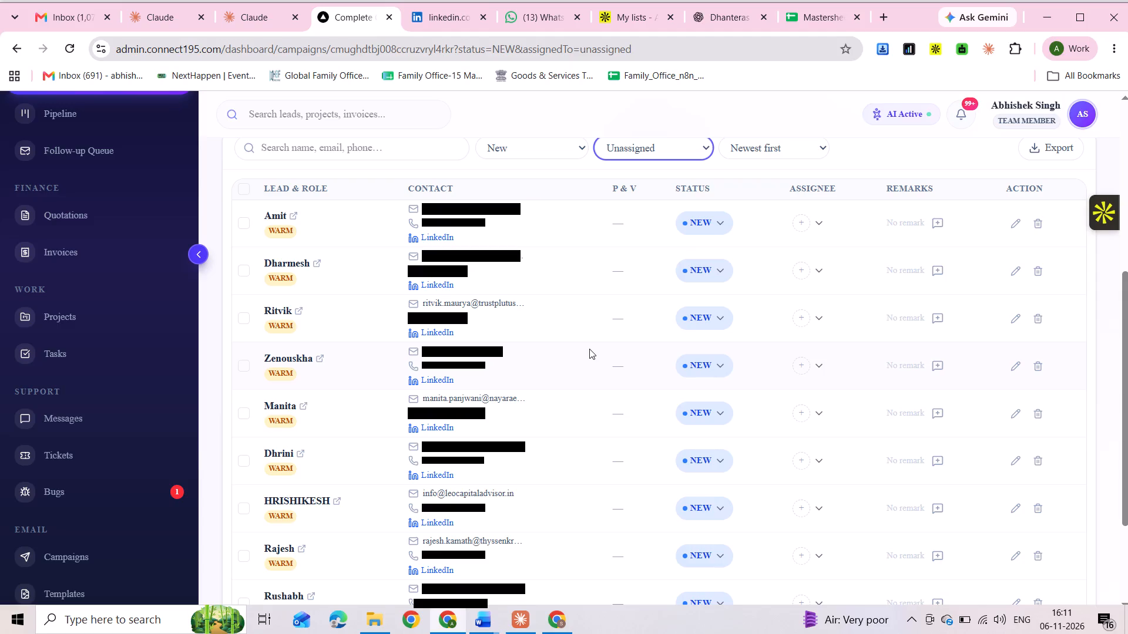
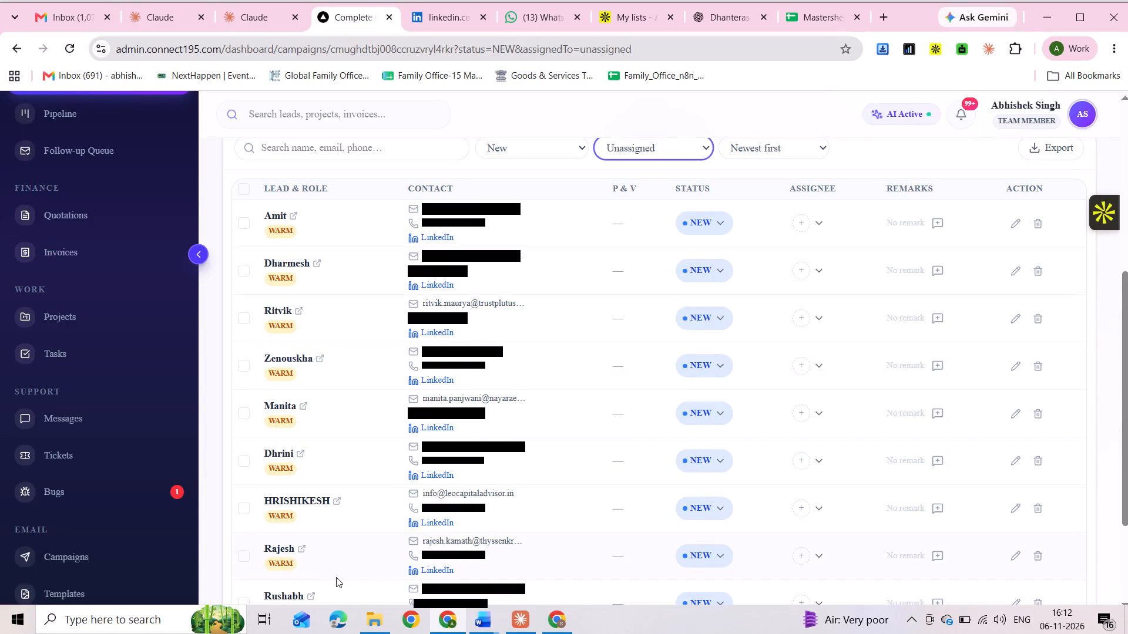
Open Amit's lead record from the filtered list and copy the email address in the contact information.
scroll(458, 466, up, 1)
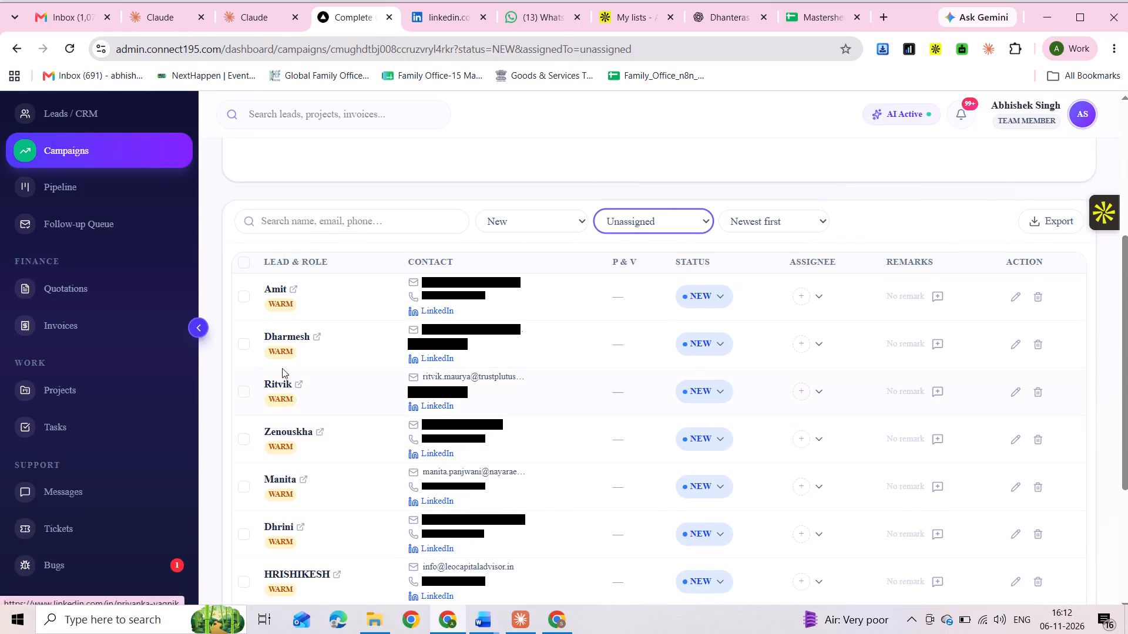
double_click(277, 288)
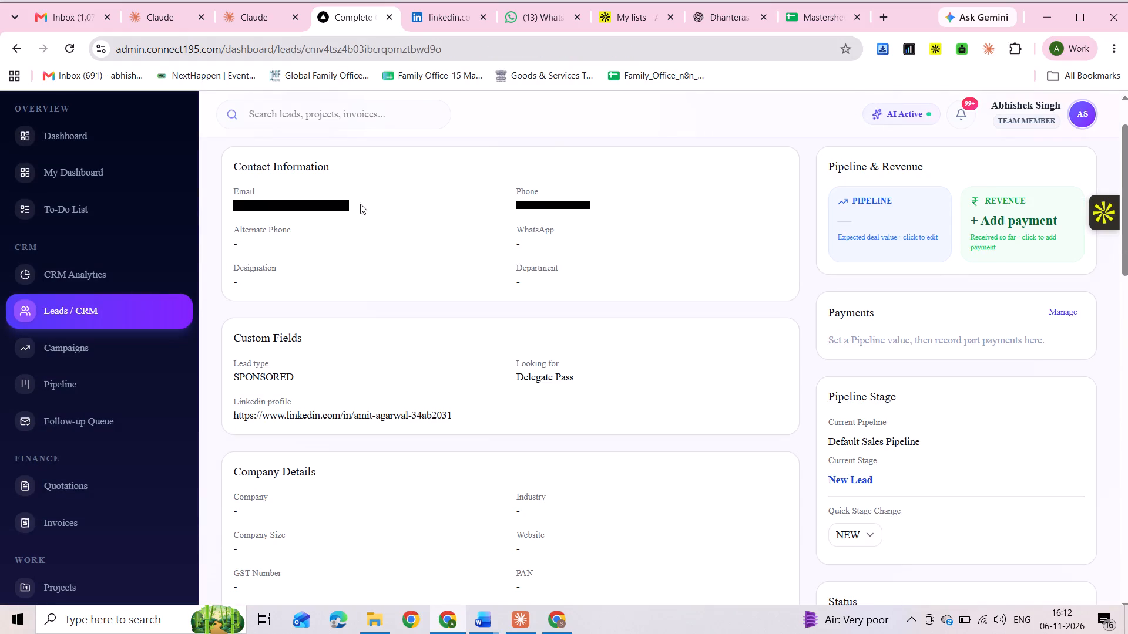
click(357, 204)
drag(336, 207, 245, 213)
click(244, 213)
click(370, 217)
click(354, 206)
drag(354, 206, 348, 206)
drag(336, 205, 267, 214)
double_click(334, 237)
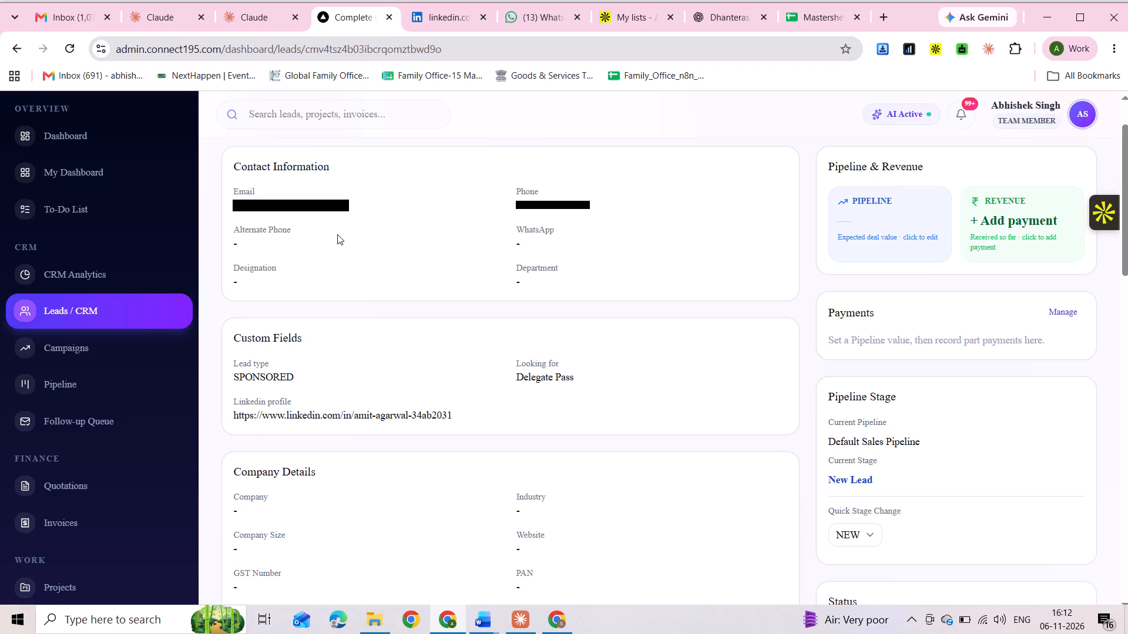
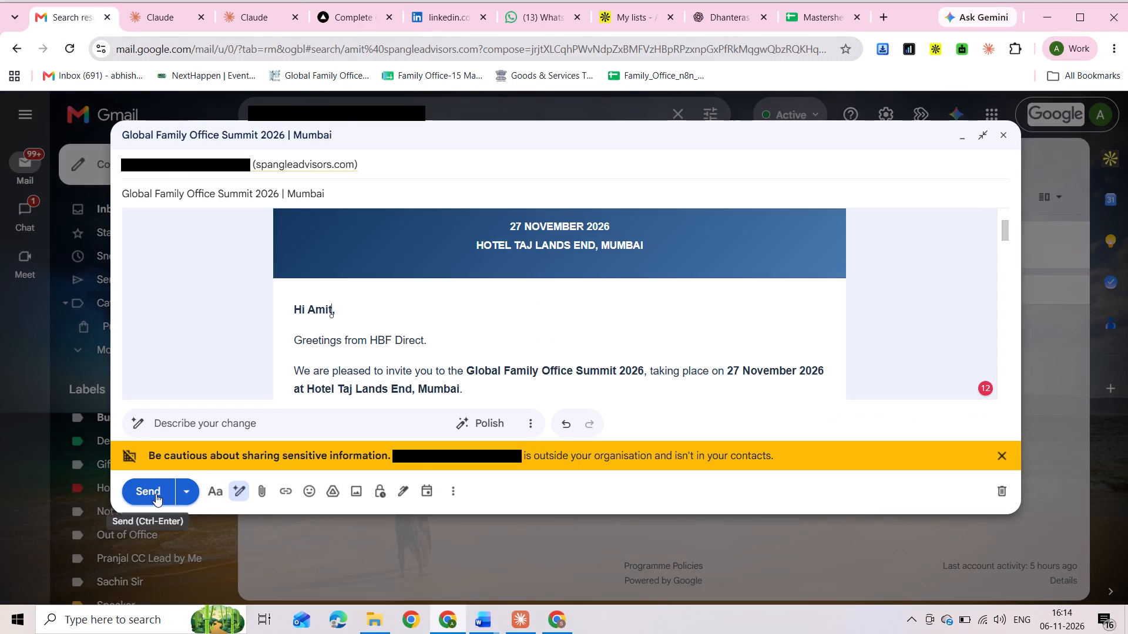
Send Amit the Global Family Office Summit 2026 | Mumbai invitation email.
click(156, 494)
Copy the LinkedIn profile link from Amit's lead record in Complete CMS and open that profile on LinkedIn.
click(358, 15)
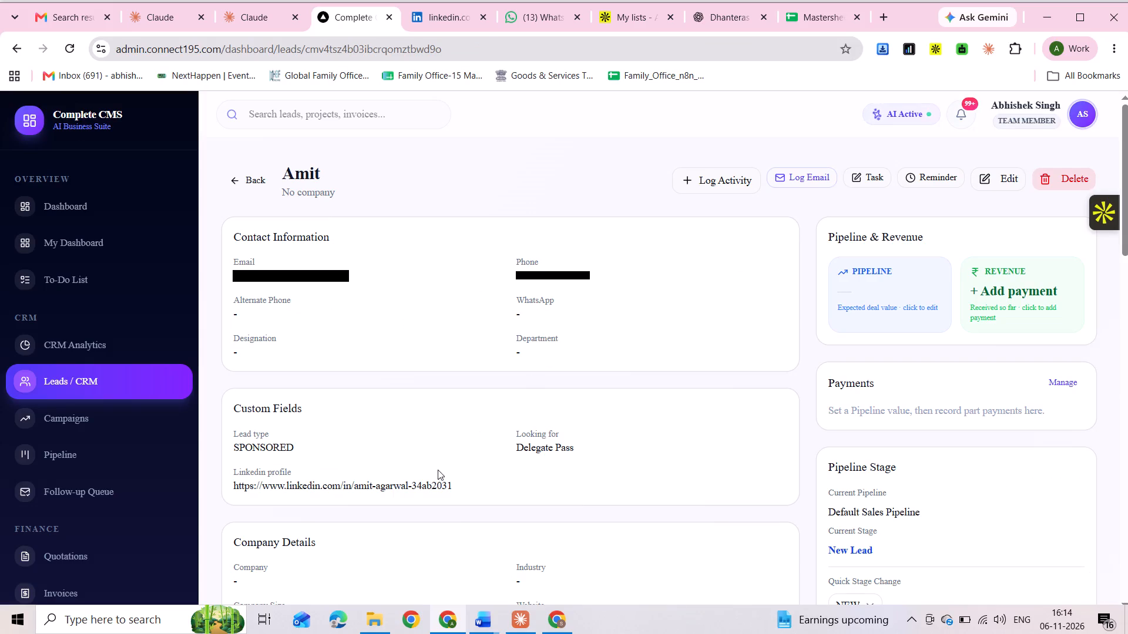
click(459, 488)
drag(458, 489, 278, 494)
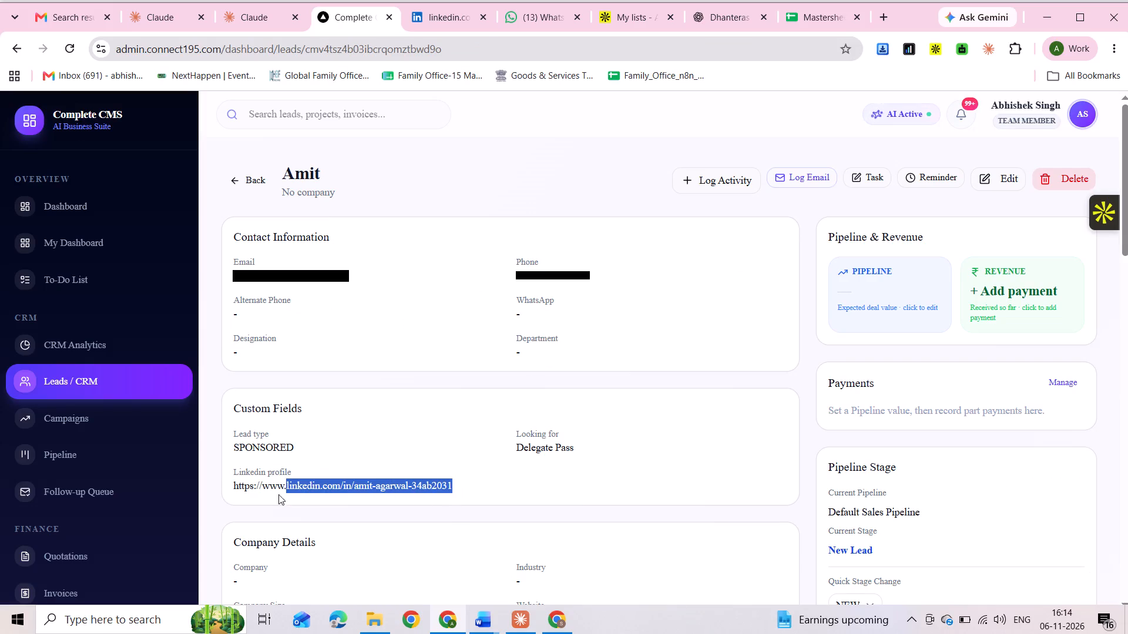
drag(278, 494, 216, 491)
key(ctrl+v)
key(ctrl+v)
key(ctrl+c)
key(ctrl+c)
key(ctrl+c)
key(ctrl+c)
key(ctrl+c)
key(ctrl+c)
click(448, 18)
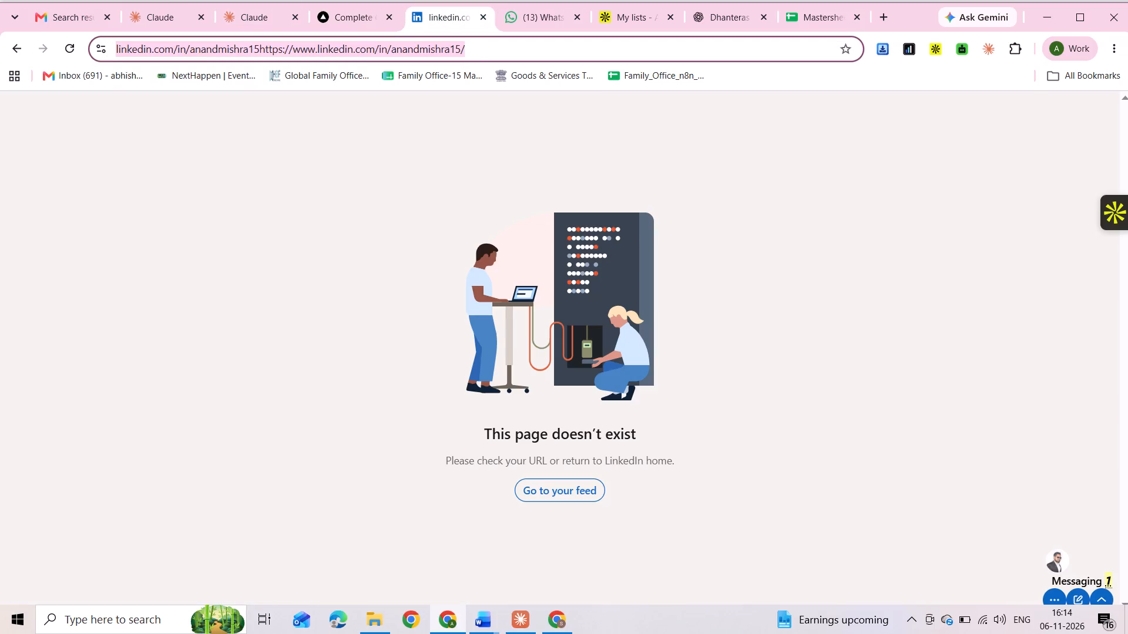
drag(256, 41, 48, 47)
double_click(48, 47)
key(ctrl+v)
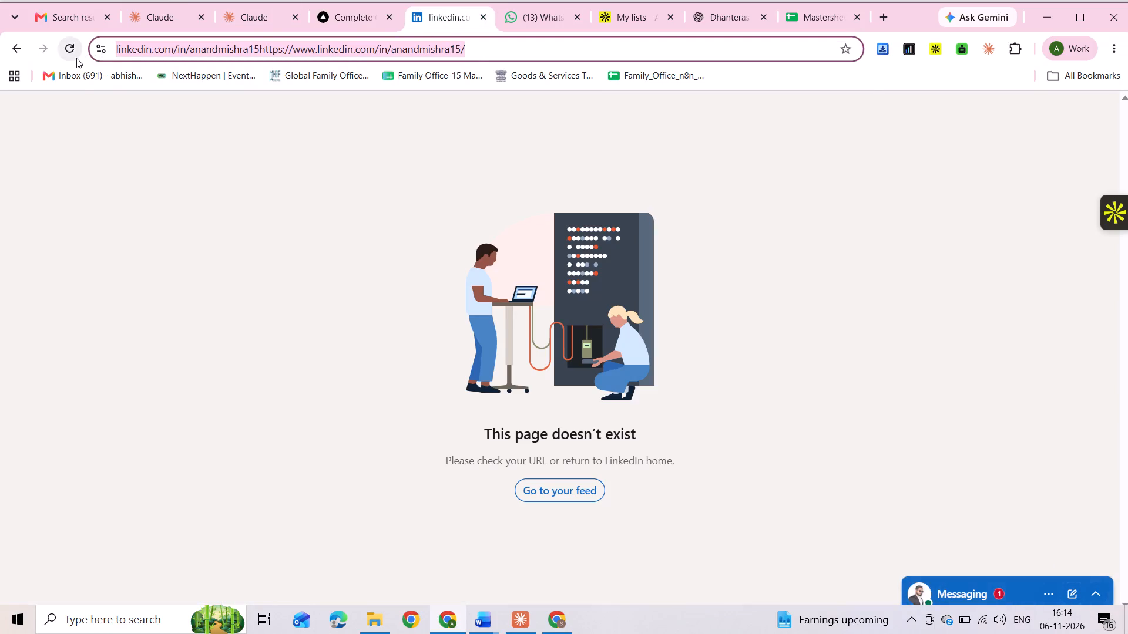
Open Amit's LinkedIn profile from the address copied from the lead record and review it.
key(Return)
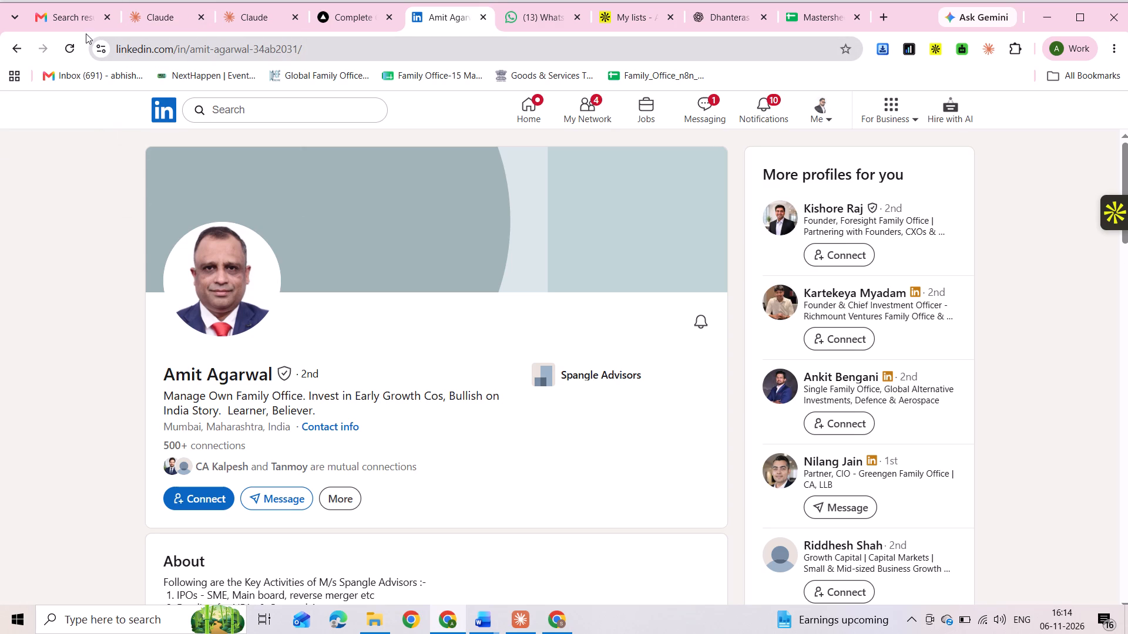
scroll(661, 265, down, 3)
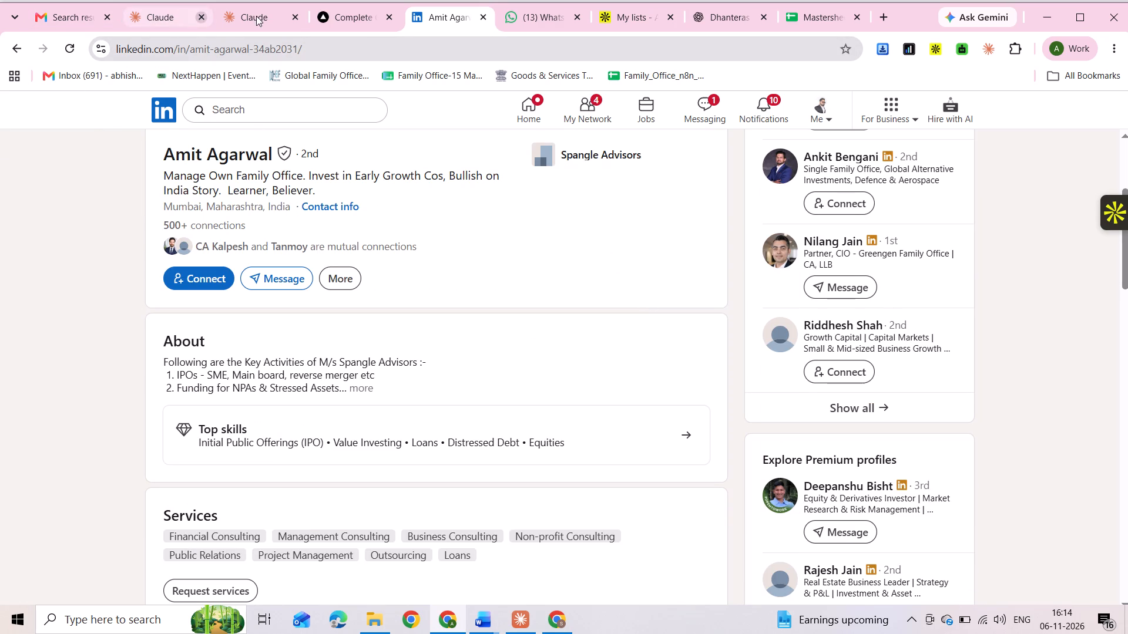
Return to Amit's lead record in the CRM and change its pipeline stage to Proposal Sent.
click(341, 16)
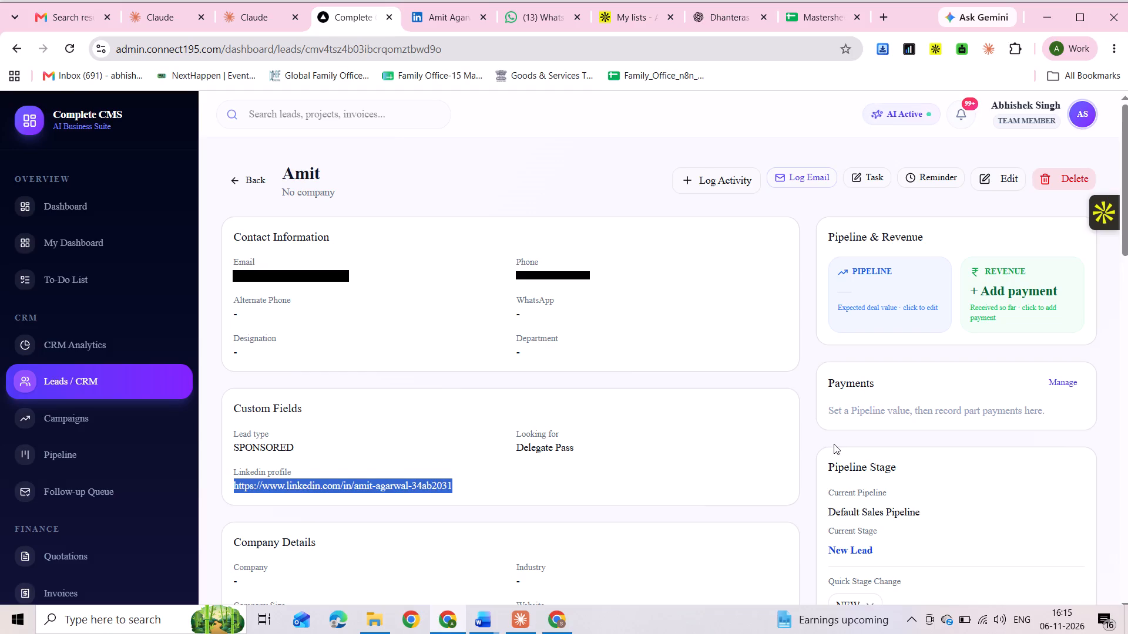
scroll(931, 407, down, 2)
double_click(842, 465)
double_click(843, 465)
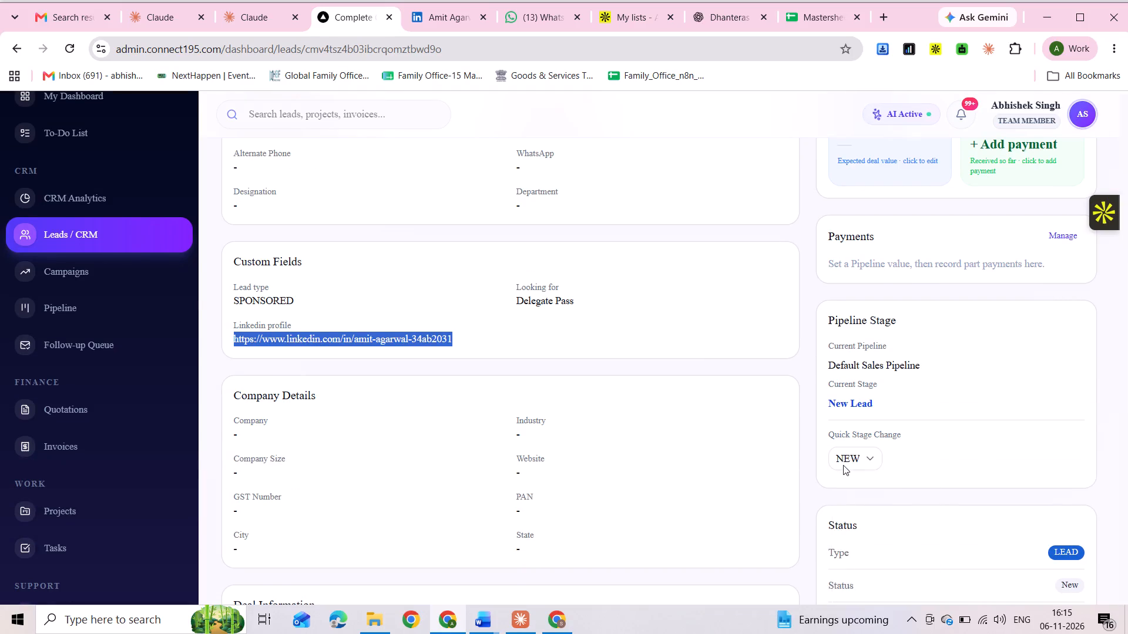
click(844, 466)
click(850, 546)
Post the discussion note "Invitation send" on Amit's lead, and go back to the campaign's filtered lead list.
scroll(555, 477, down, 5)
scroll(399, 486, down, 4)
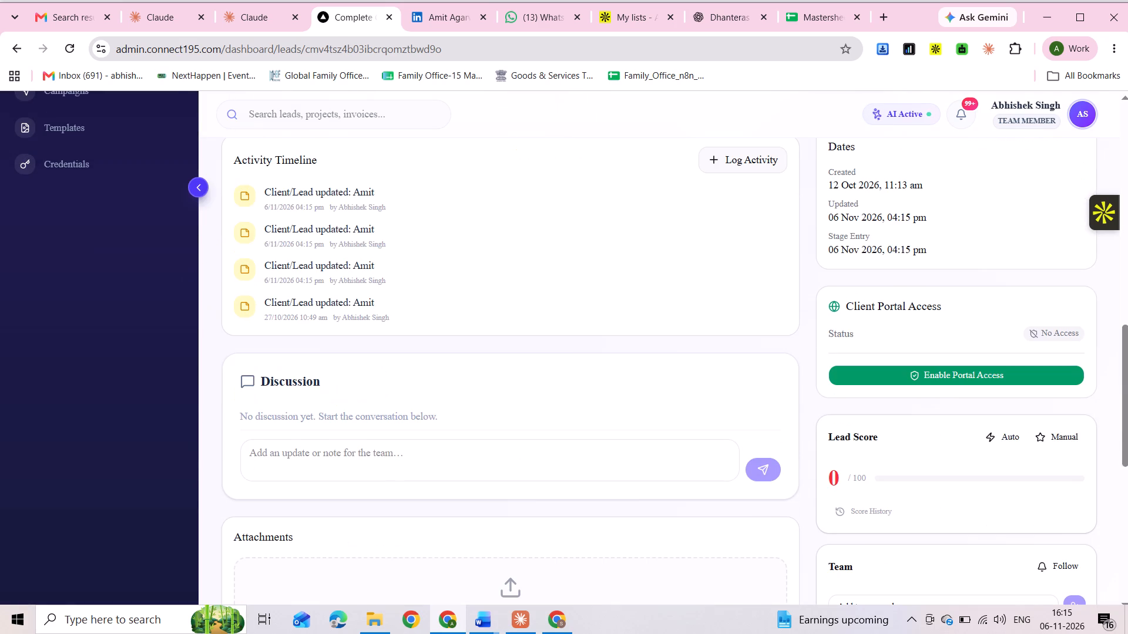
scroll(350, 474, up, 1)
click(313, 530)
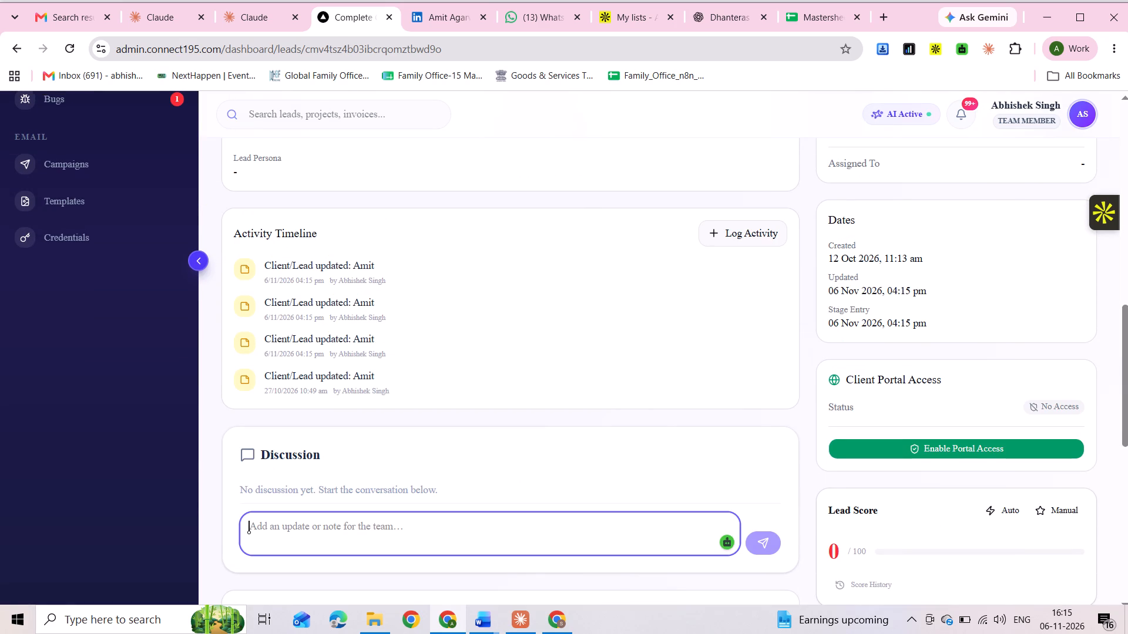
text(Invitation send)
key(space)
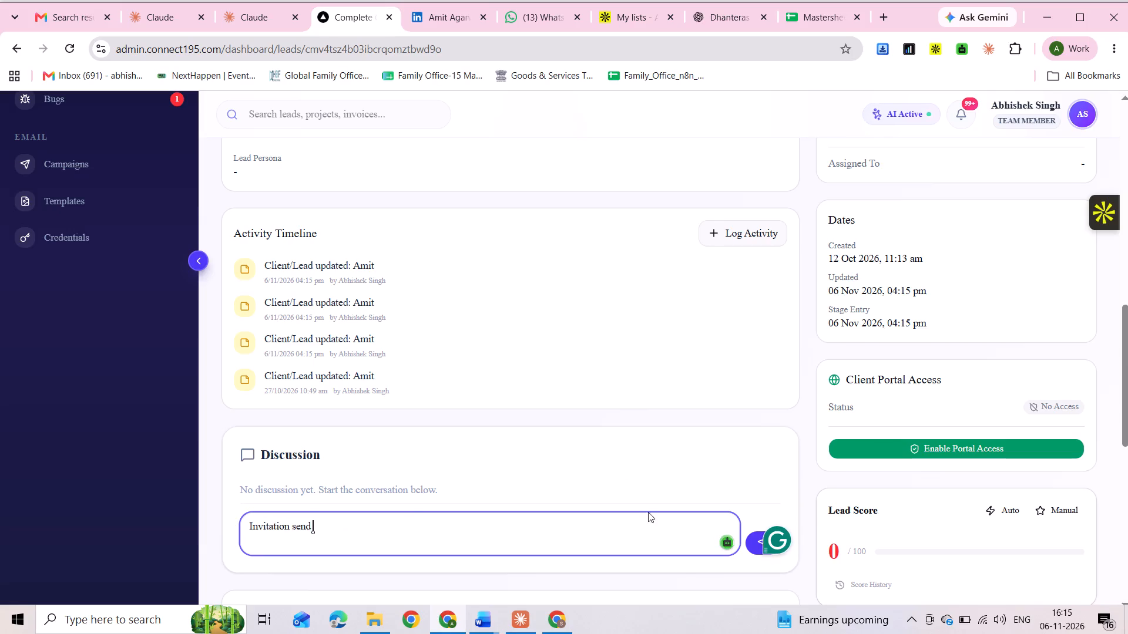
click(759, 542)
scroll(728, 456, down, 1)
scroll(728, 456, up, 2)
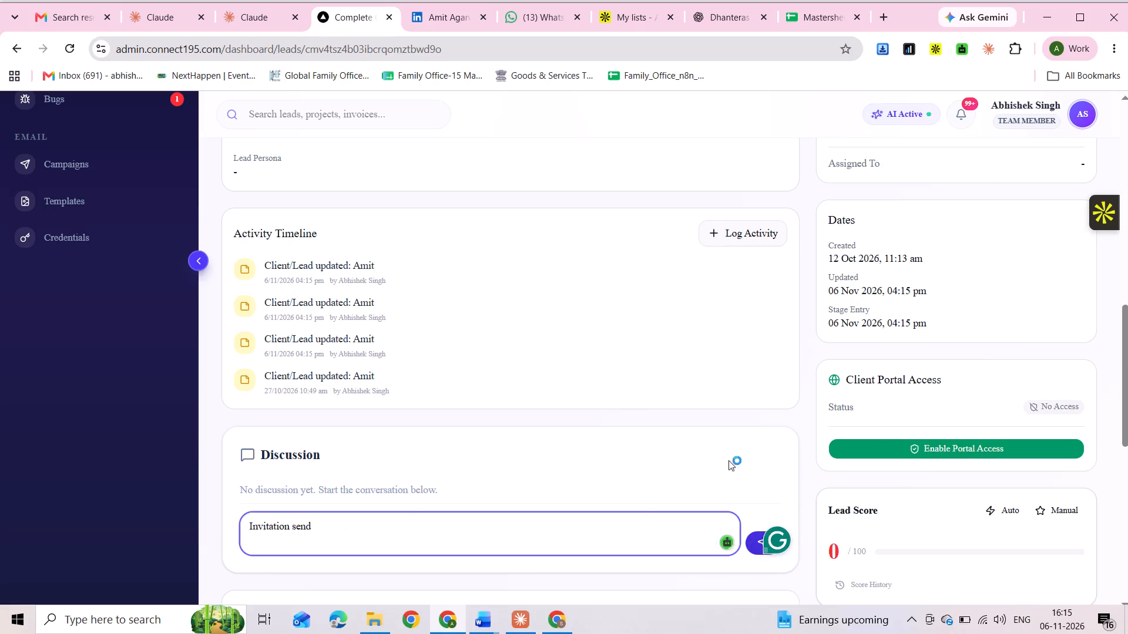
scroll(728, 460, up, 13)
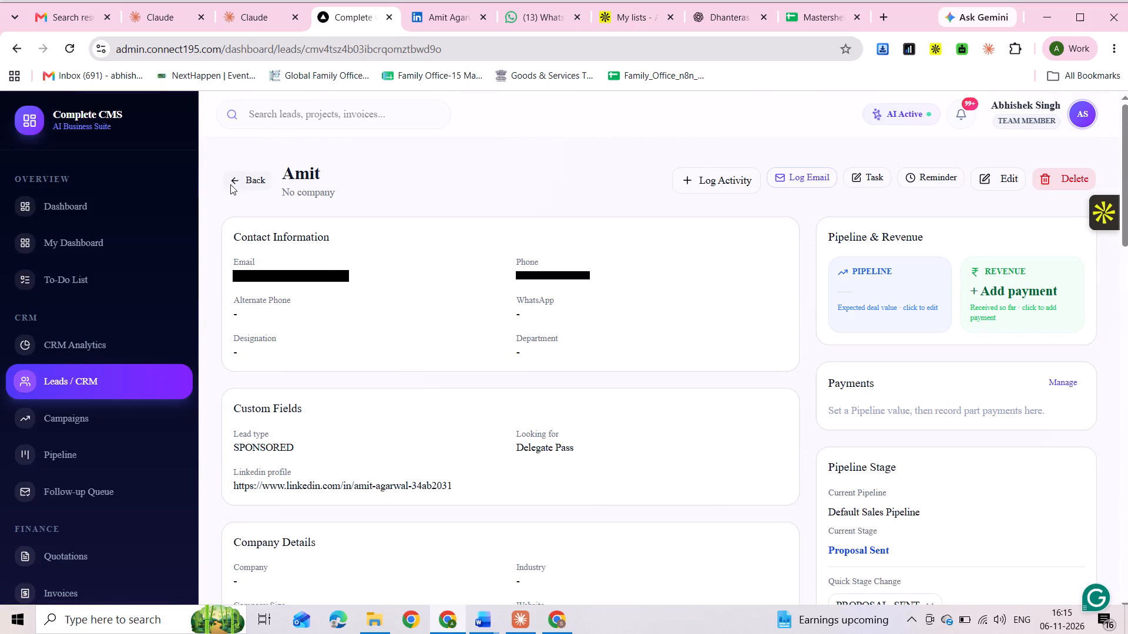
click(230, 184)
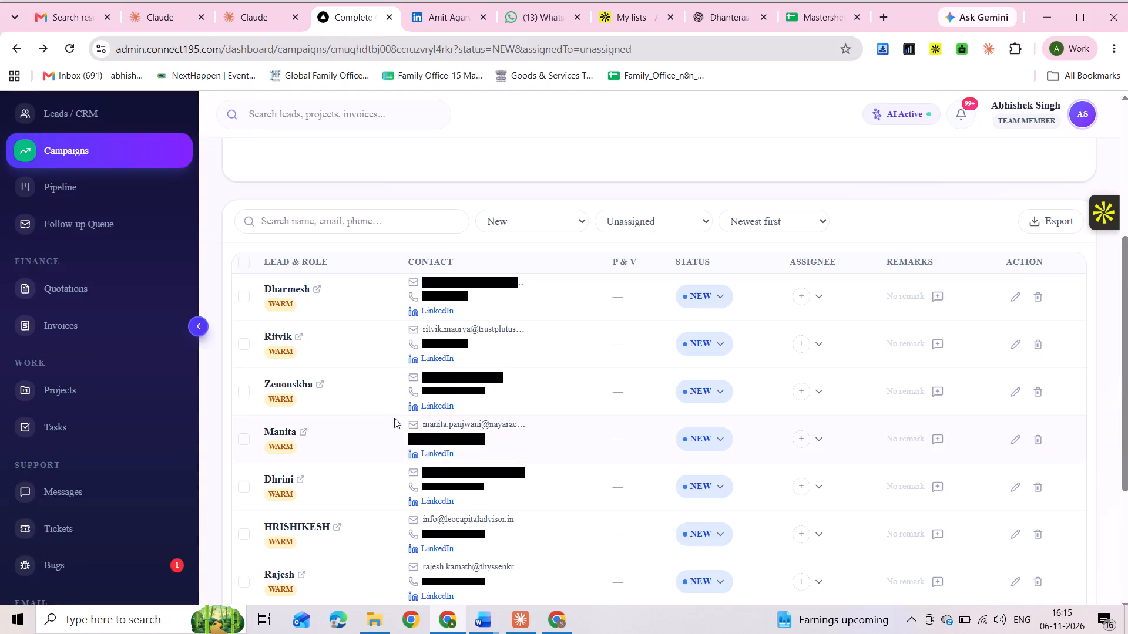
Switch to the NextHappen window, reload the View Orders page, check the order list, and return to the CRM.
double_click(568, 620)
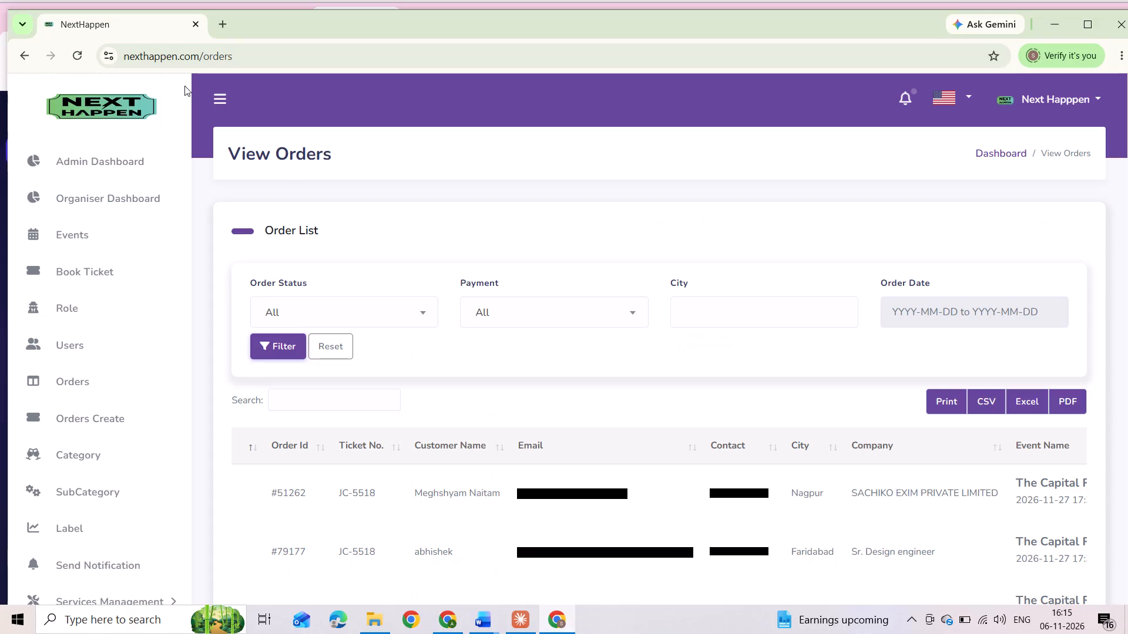
click(78, 59)
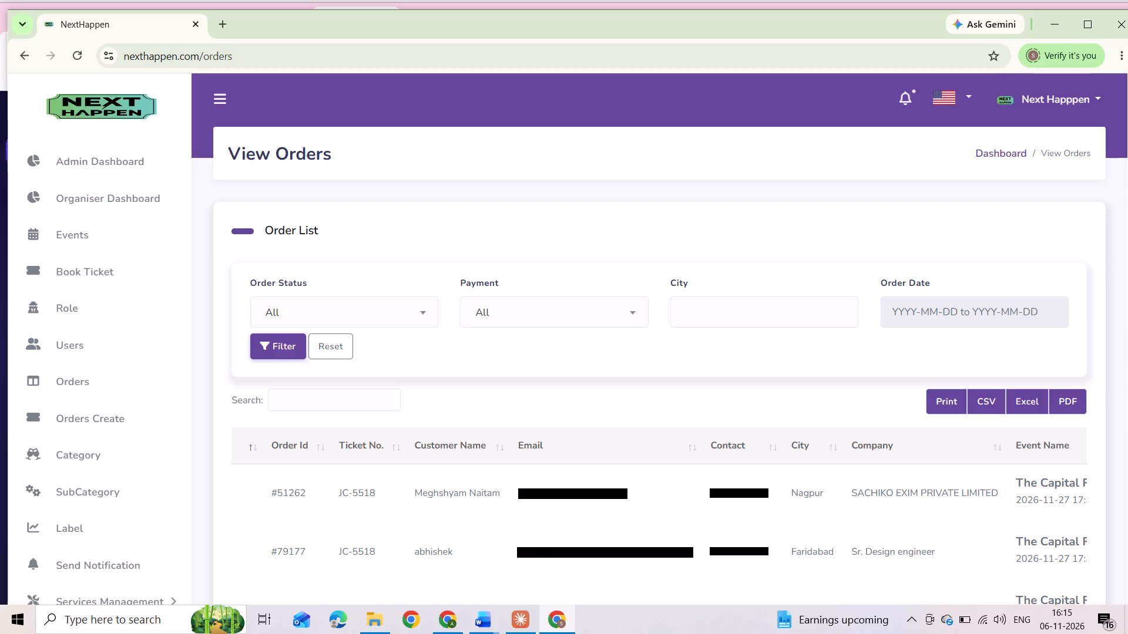
scroll(571, 555, down, 1)
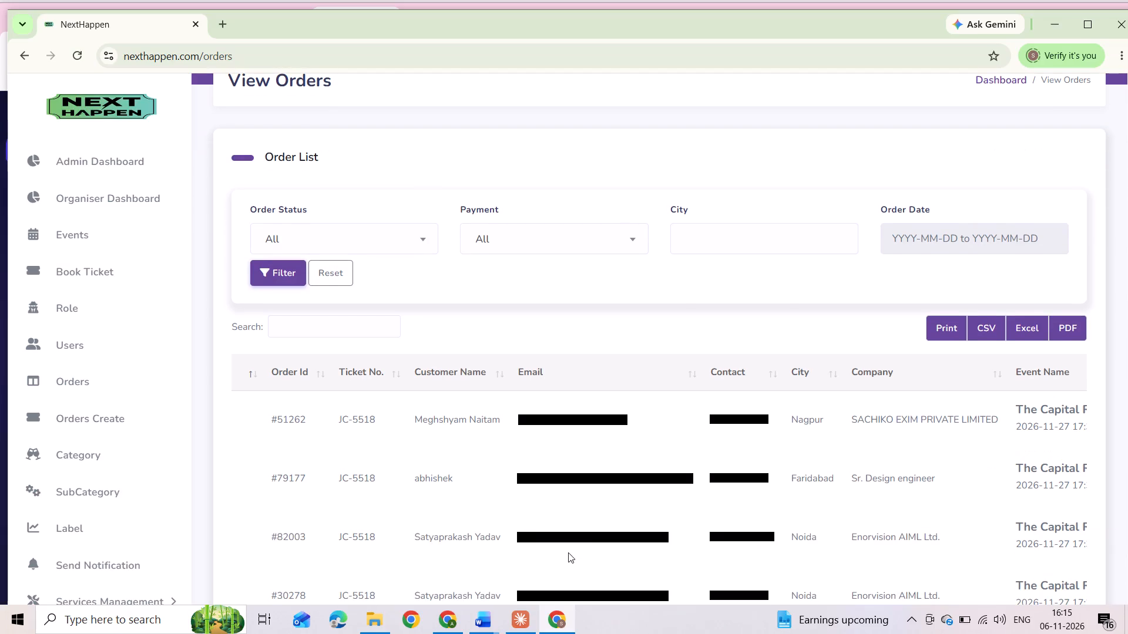
click(557, 628)
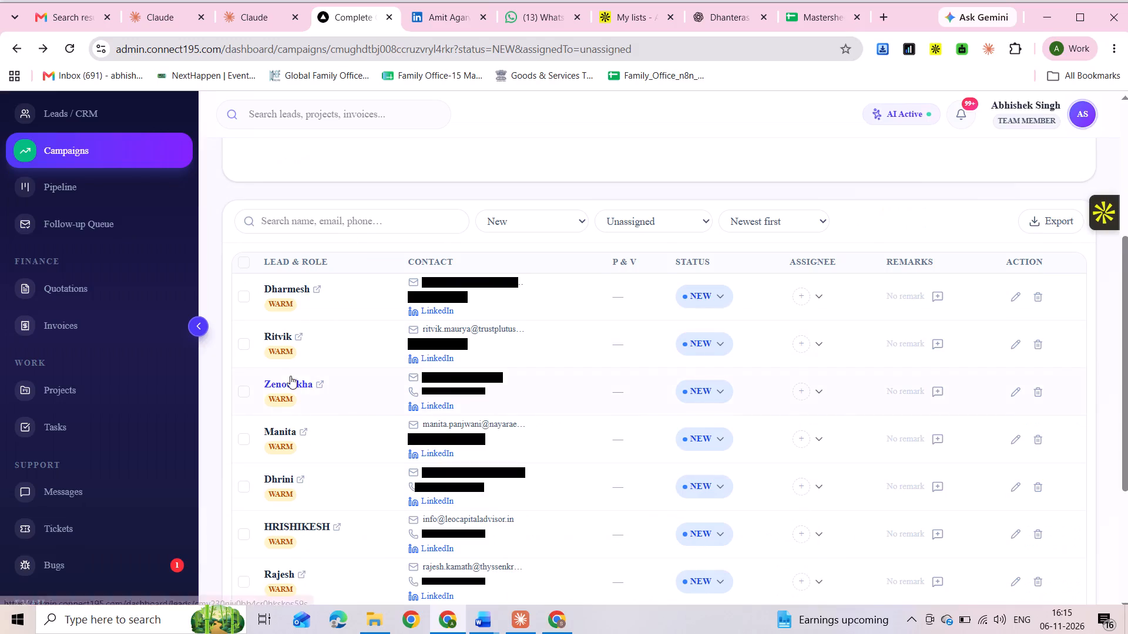
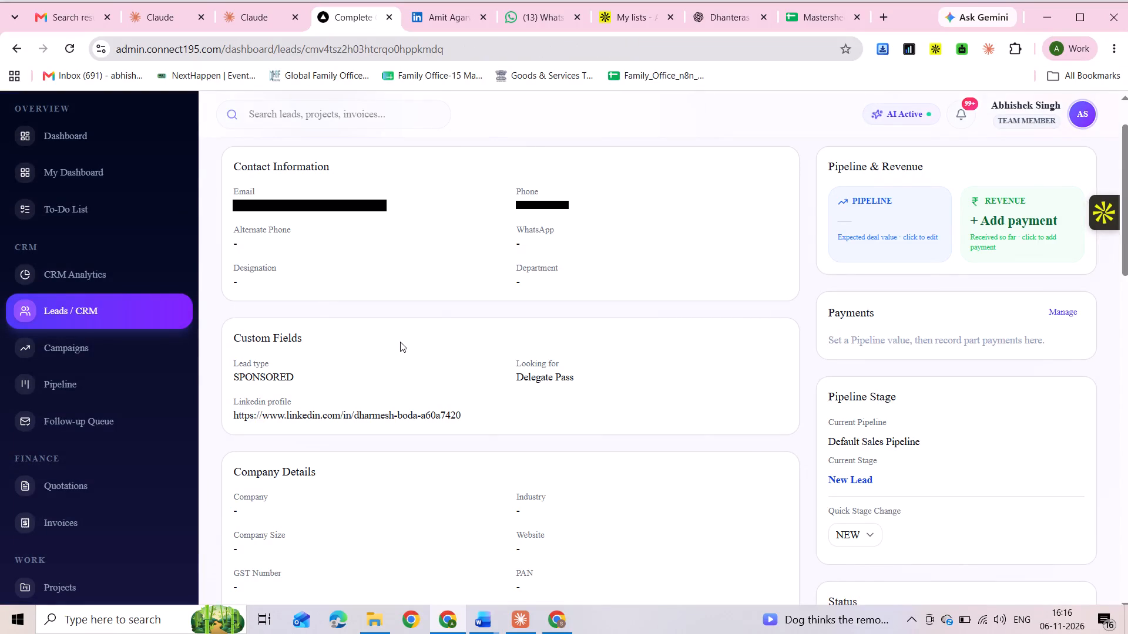
Select the ending portion of the email address in the new Delegate Pass lead's contact information.
double_click(385, 204)
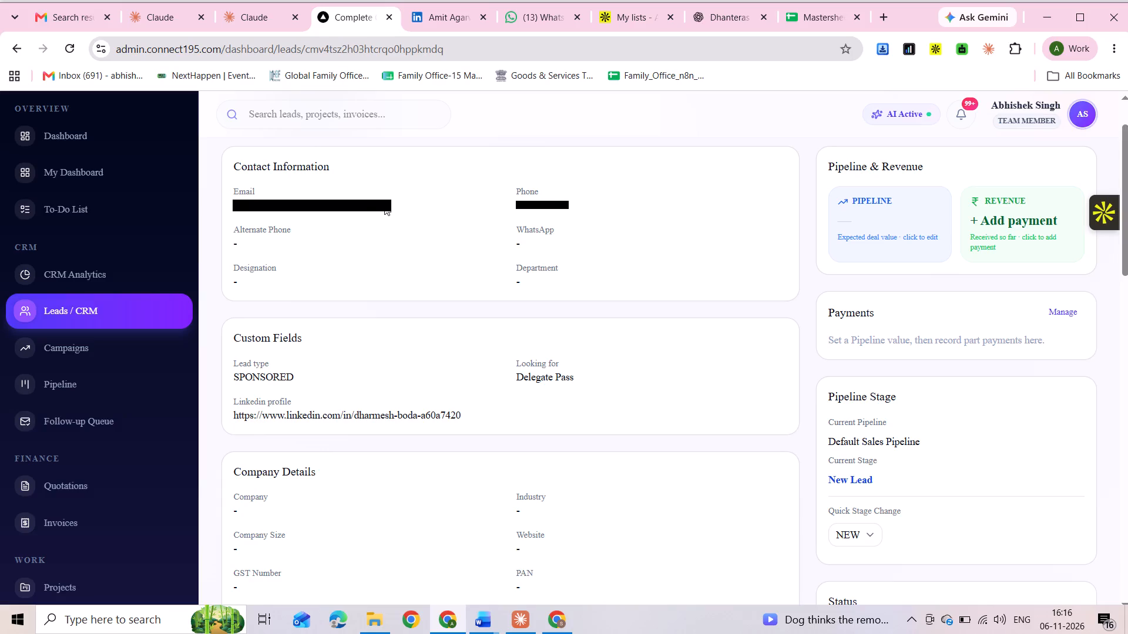
drag(387, 207, 319, 208)
Copy the full email address from the Delegate Pass lead's contact information and switch to the Gmail search results.
click(383, 247)
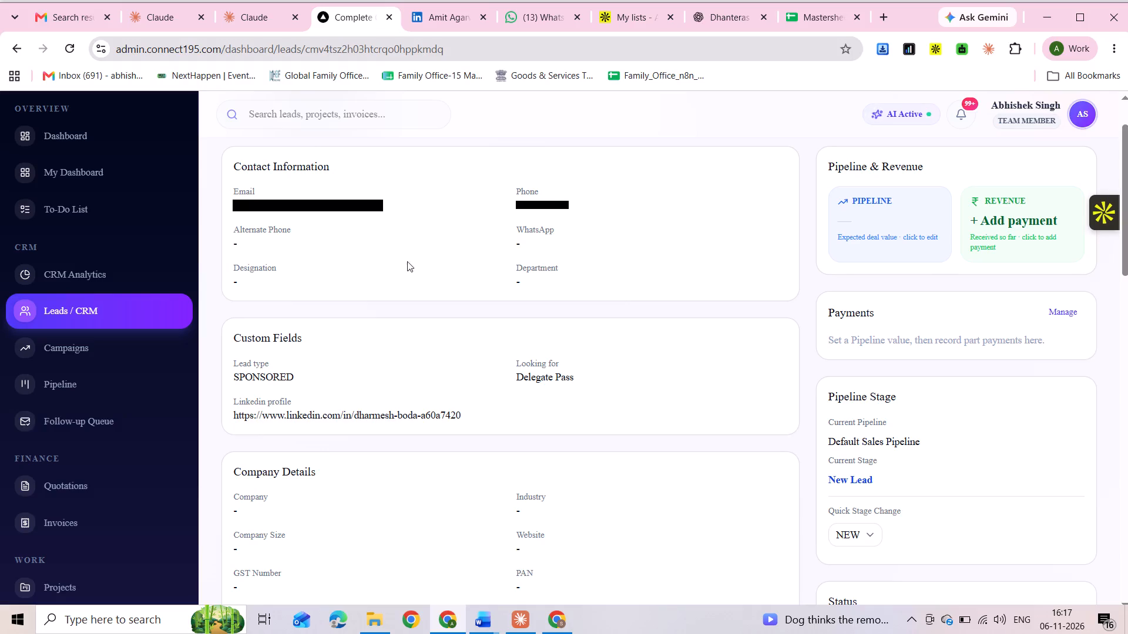
click(390, 203)
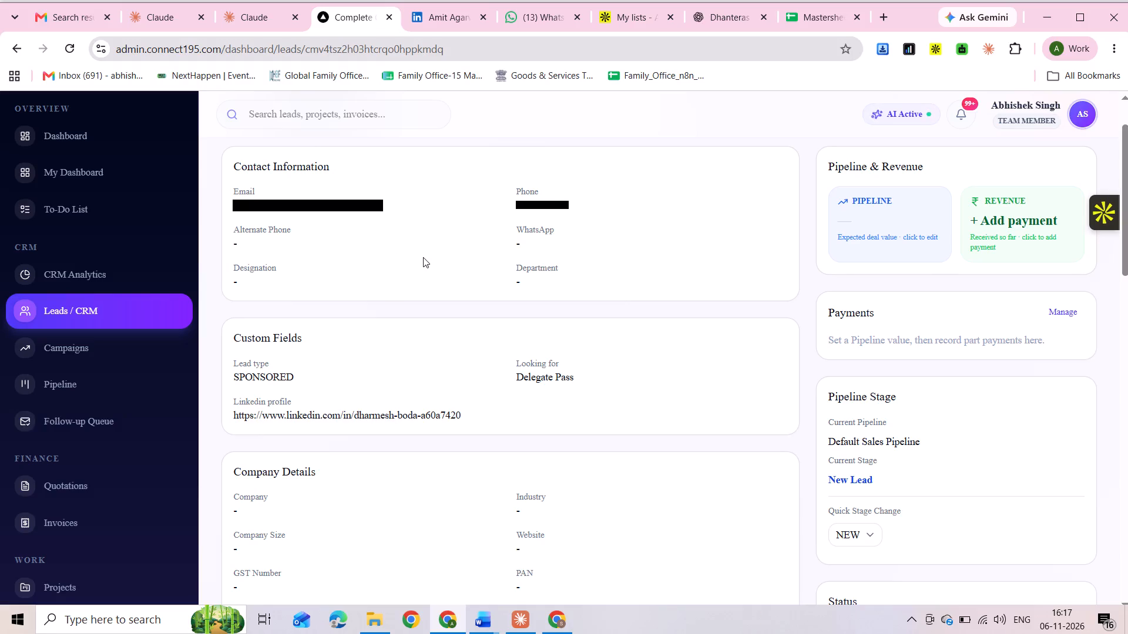
click(388, 209)
drag(388, 209, 324, 215)
drag(324, 215, 241, 212)
right_click(256, 202)
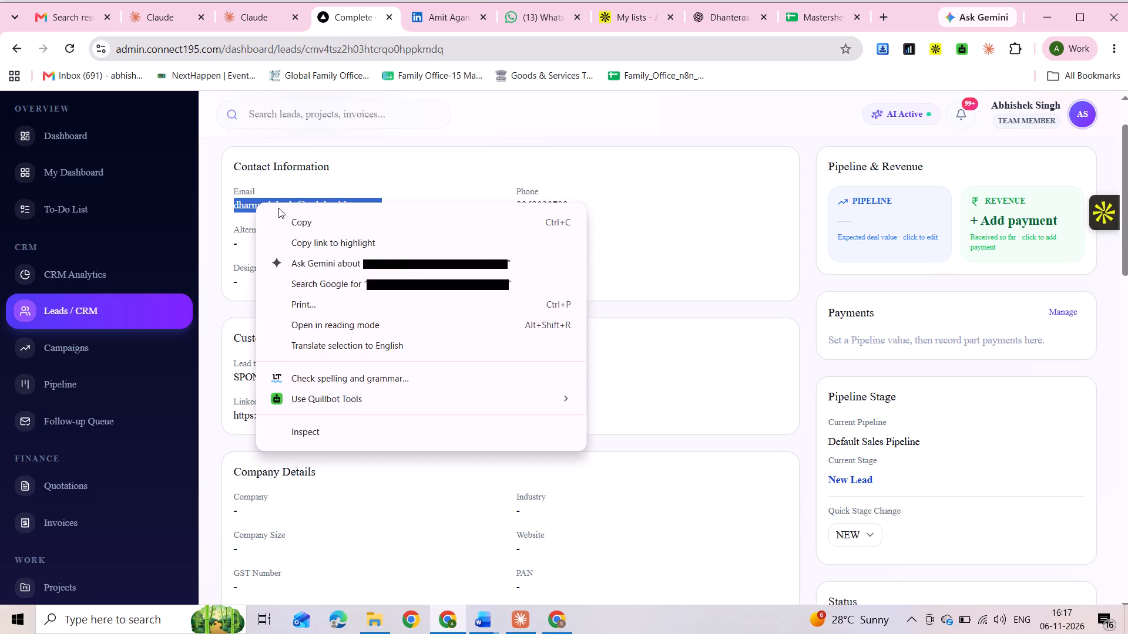
double_click(295, 219)
click(72, 13)
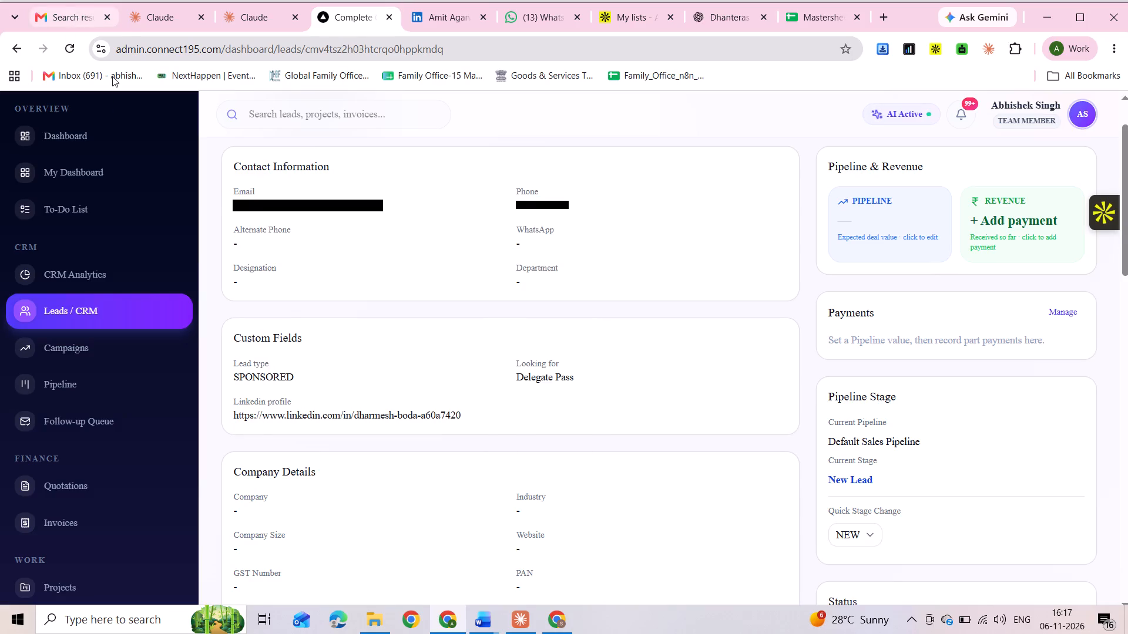